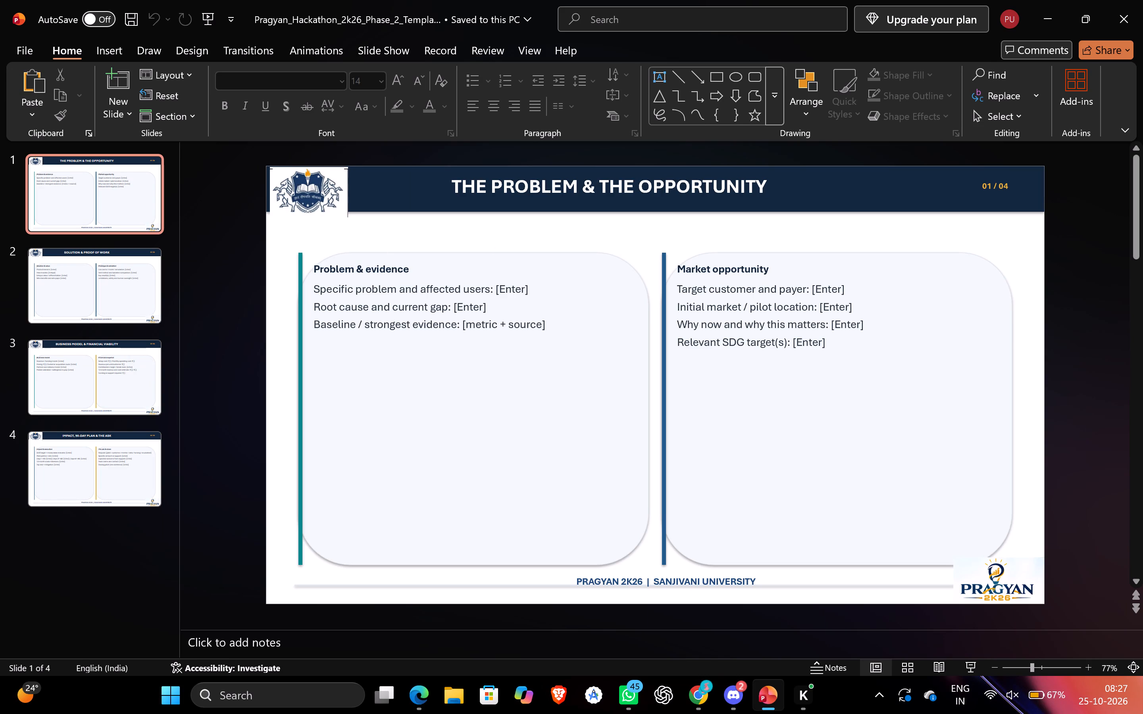
Replace the placeholder lines under Problem & evidence on slide 1 with the copied problem and market text.
double_click(321, 292)
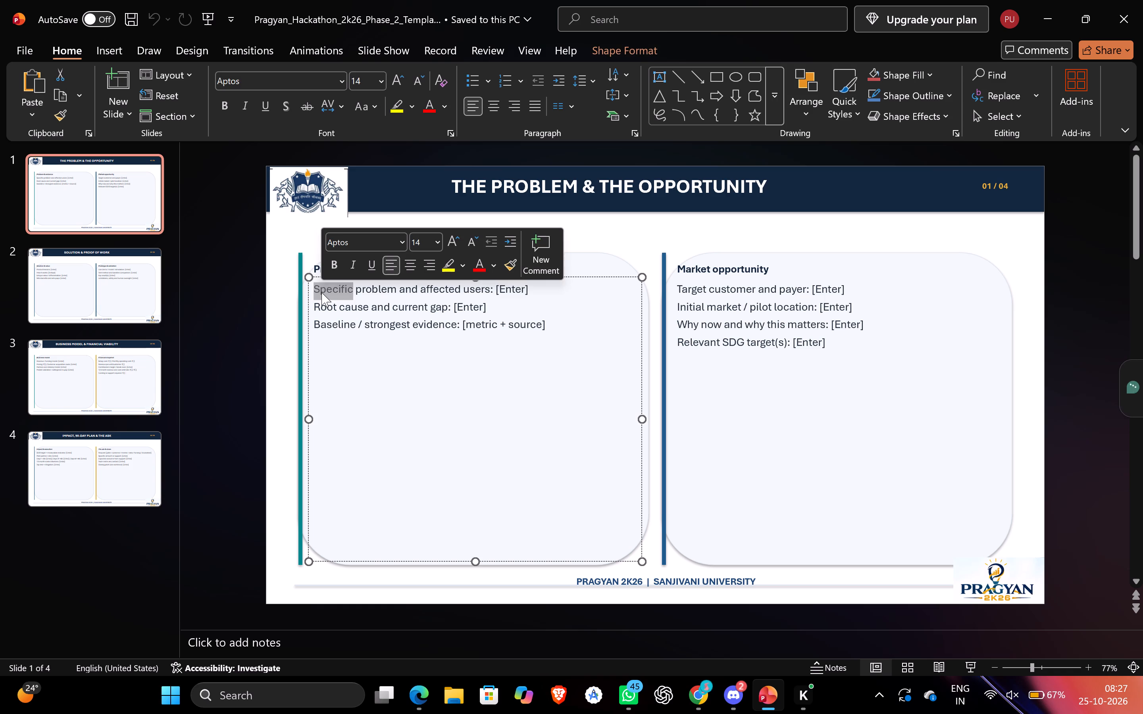
click(548, 324)
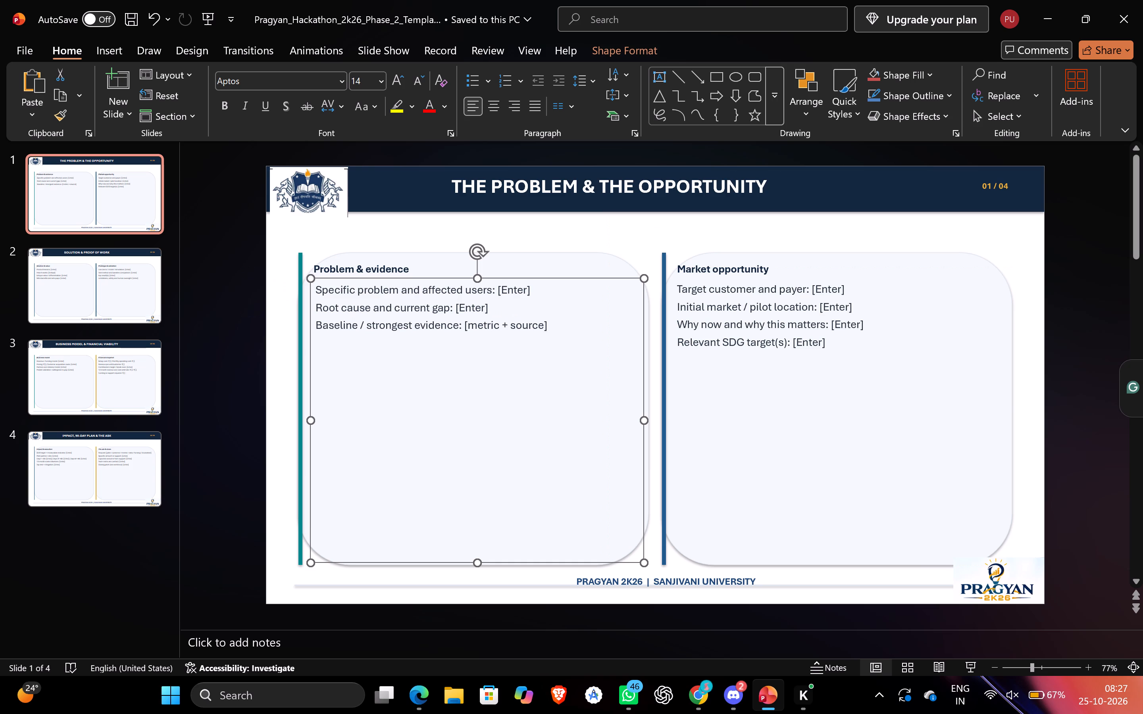
drag(318, 292, 564, 342)
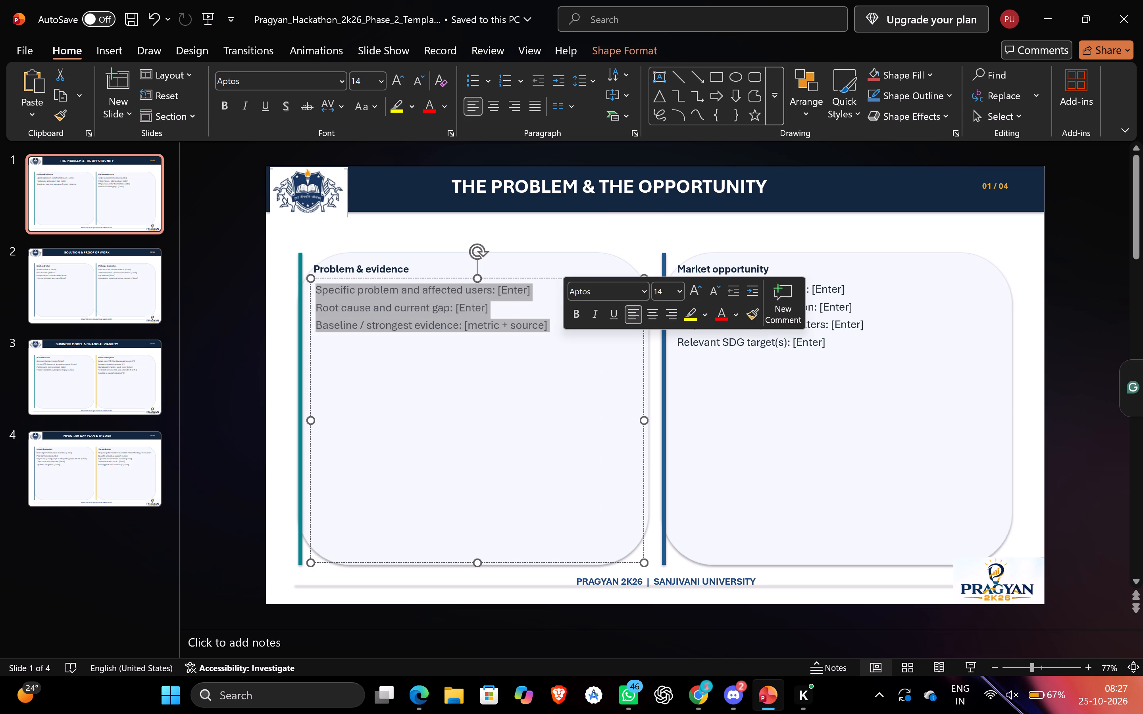
key(ctrl+v)
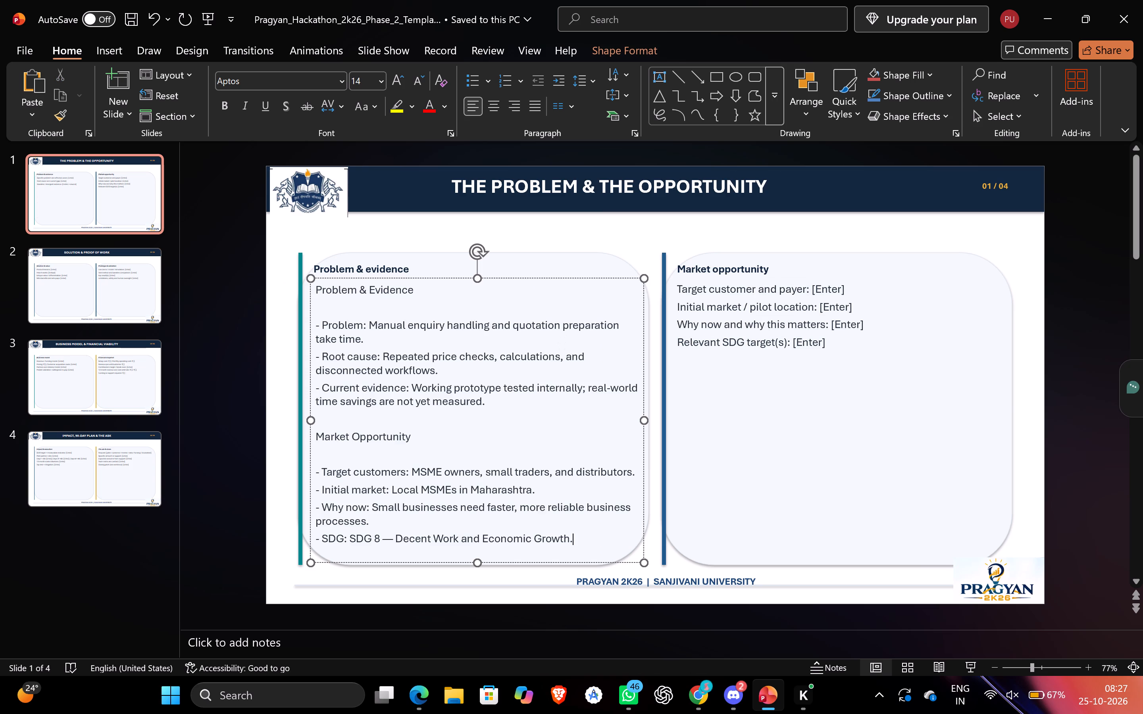
Delete the redundant "Problem & Evidence" title text at the start of the pasted content.
click(410, 294)
click(415, 293)
key(BackSpace)
key(BackSpace)
key(BackSpace)
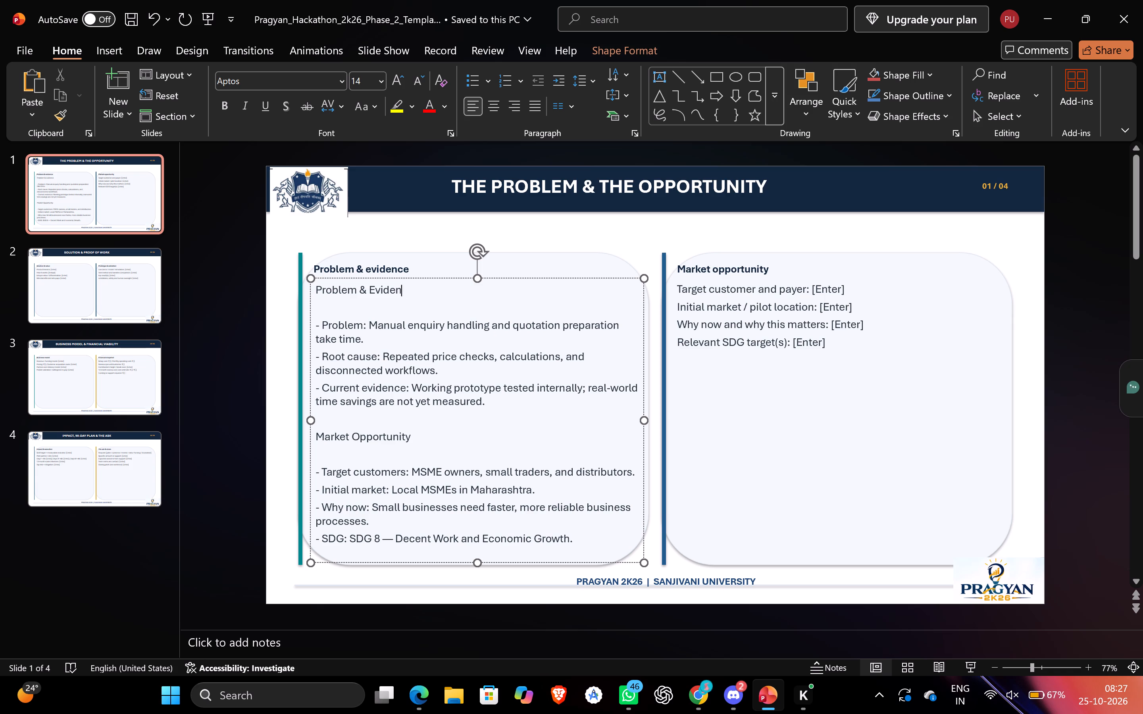
key(BackSpace)
key(BackSpace)
key(BackSpace)
key(BackSpace)
key(BackSpace)
key(BackSpace)
key(BackSpace)
key(BackSpace)
key(BackSpace)
key(BackSpace)
key(BackSpace)
key(BackSpace)
key(BackSpace)
key(BackSpace)
key(BackSpace)
key(BackSpace)
key(BackSpace)
Remove the empty lines above the "Problem: Manual enquiry handling" bullet.
click(321, 322)
key(Left)
click(332, 324)
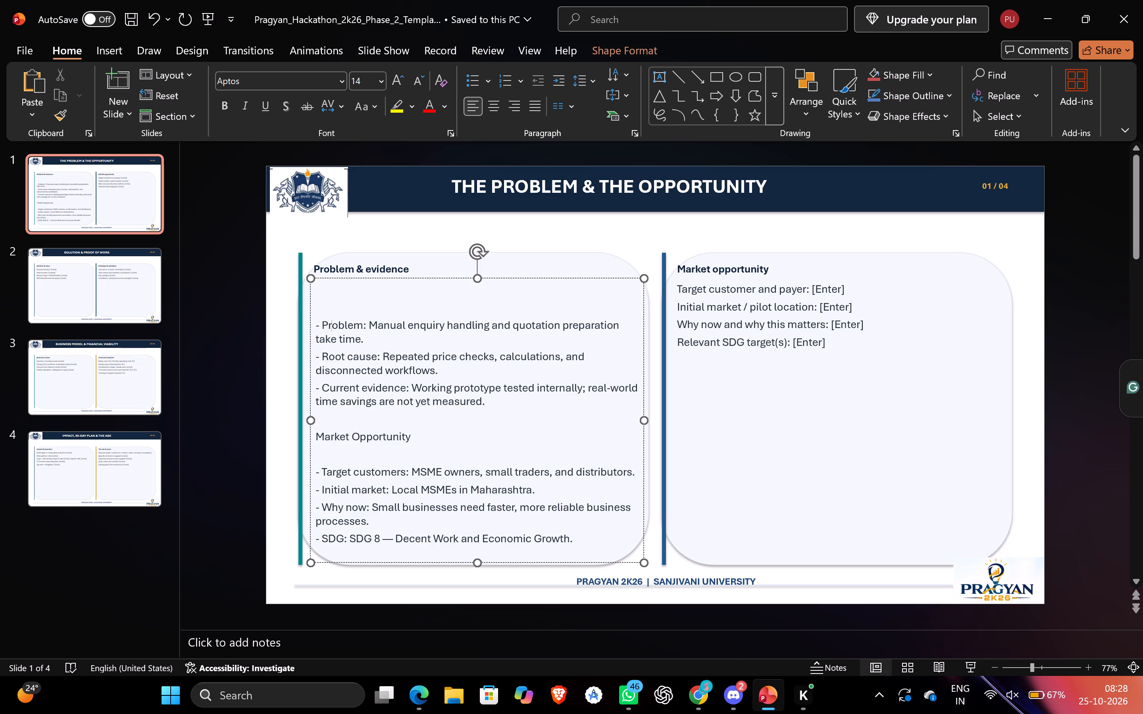
key(BackSpace)
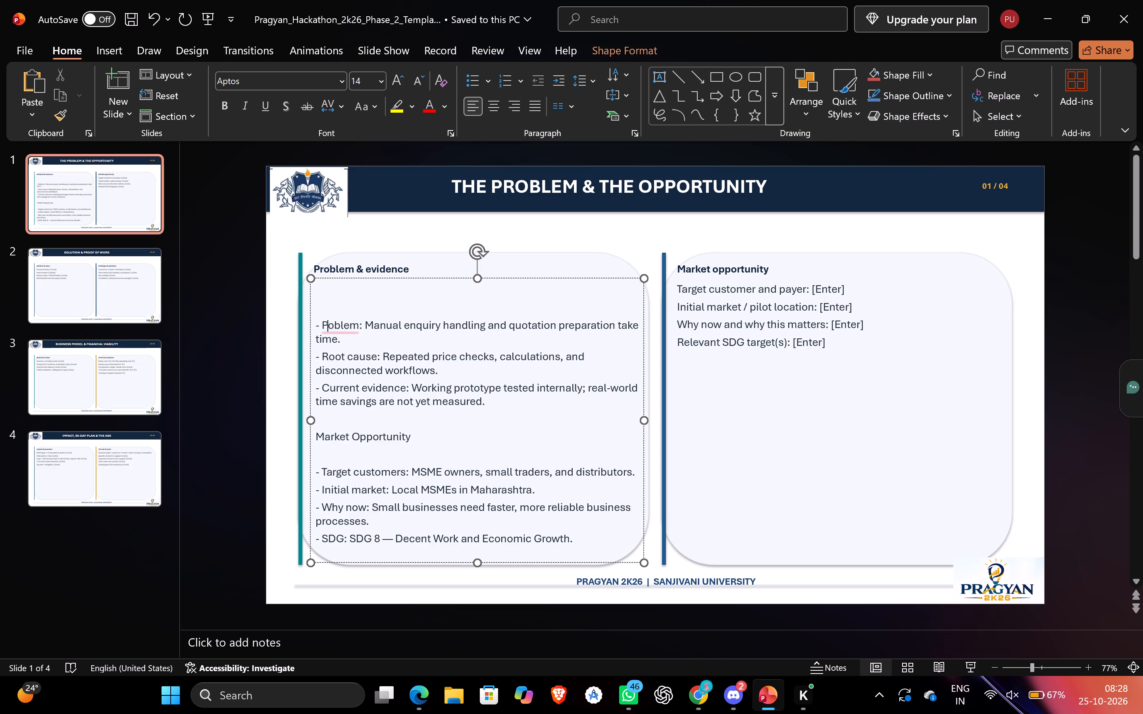
key(ctrl+z)
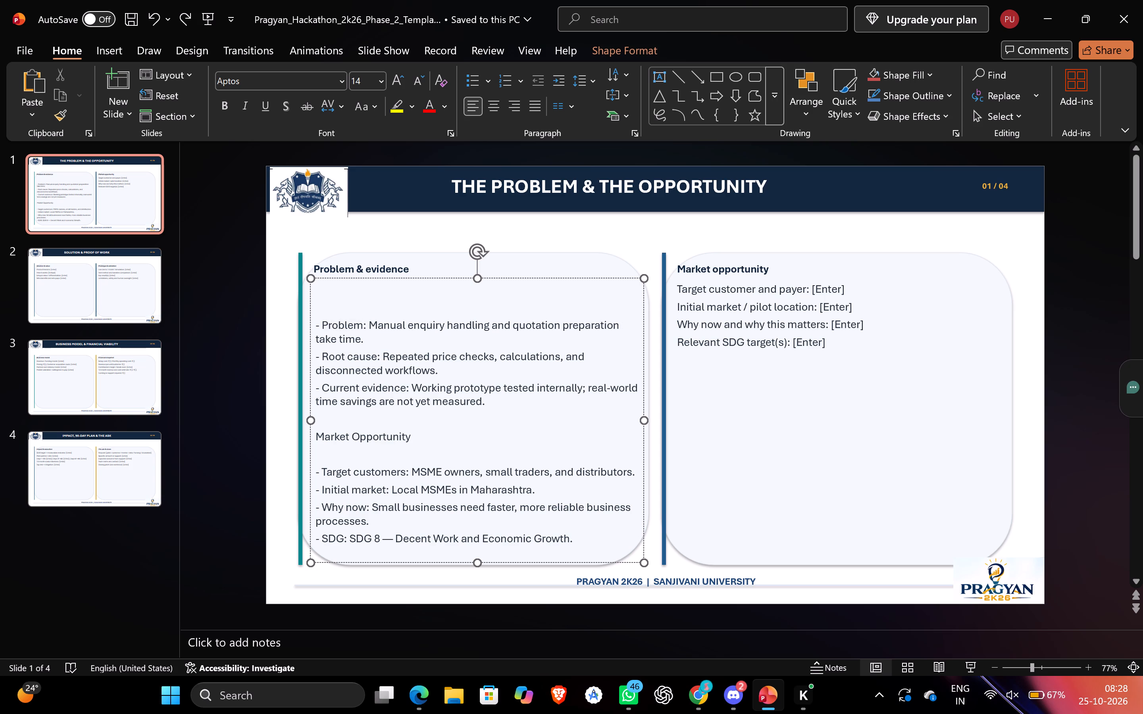
key(Left)
key(Left)
key(Left)
key(Left)
key(BackSpace)
key(BackSpace)
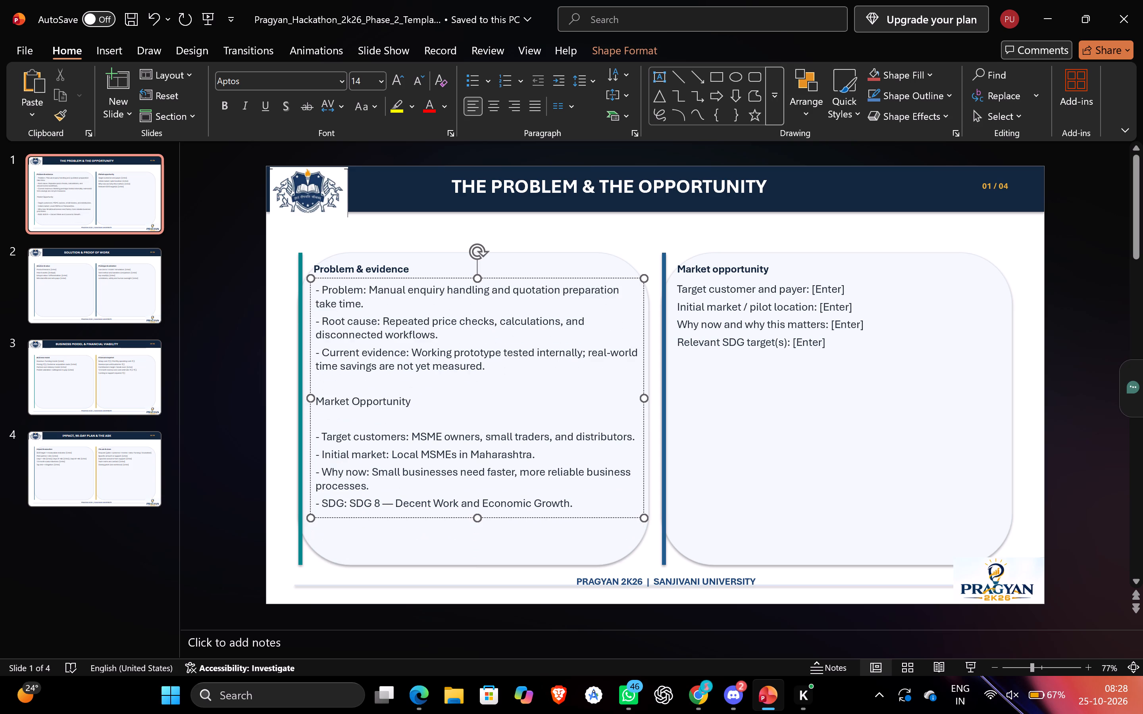
Copy the four market bullets, from Target customers to SDG 8, over the placeholder lines under Market opportunity.
click(316, 436)
drag(316, 436, 521, 511)
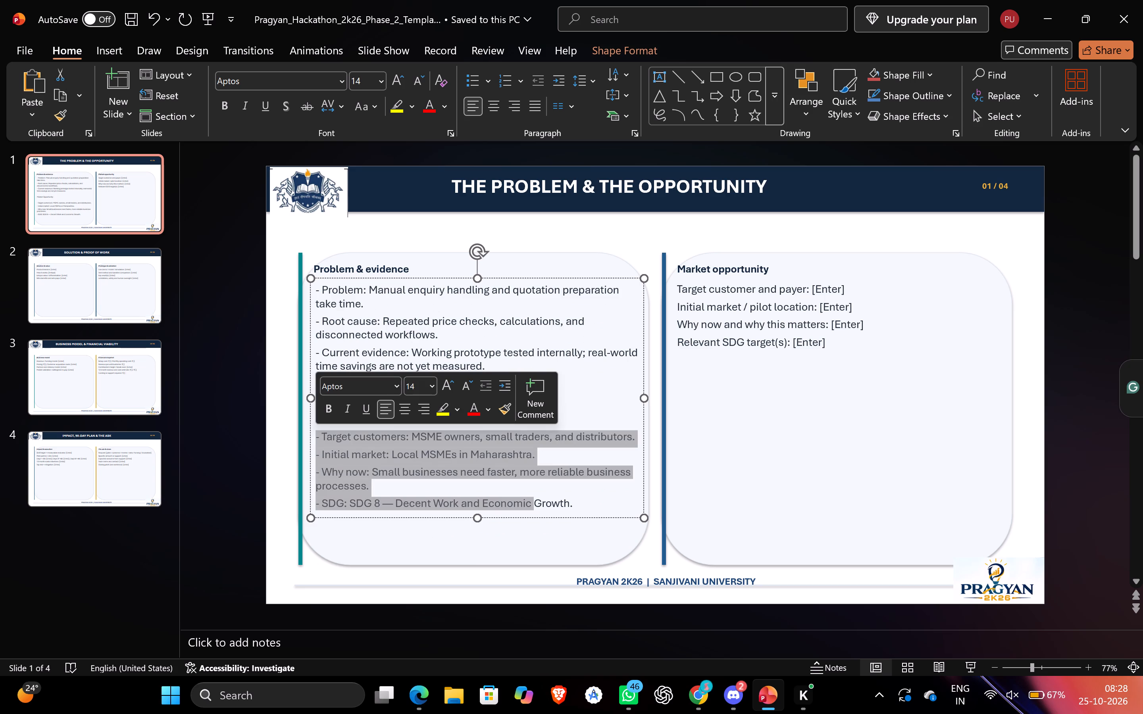
drag(521, 511, 567, 510)
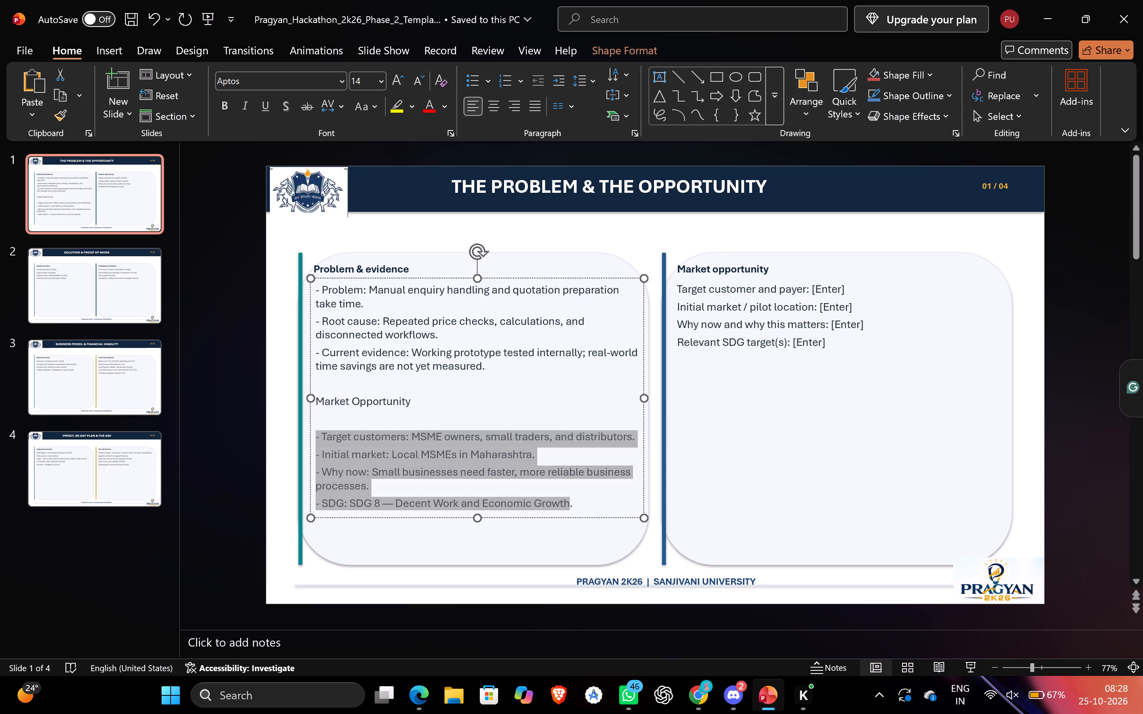
key(ctrl+c)
click(698, 288)
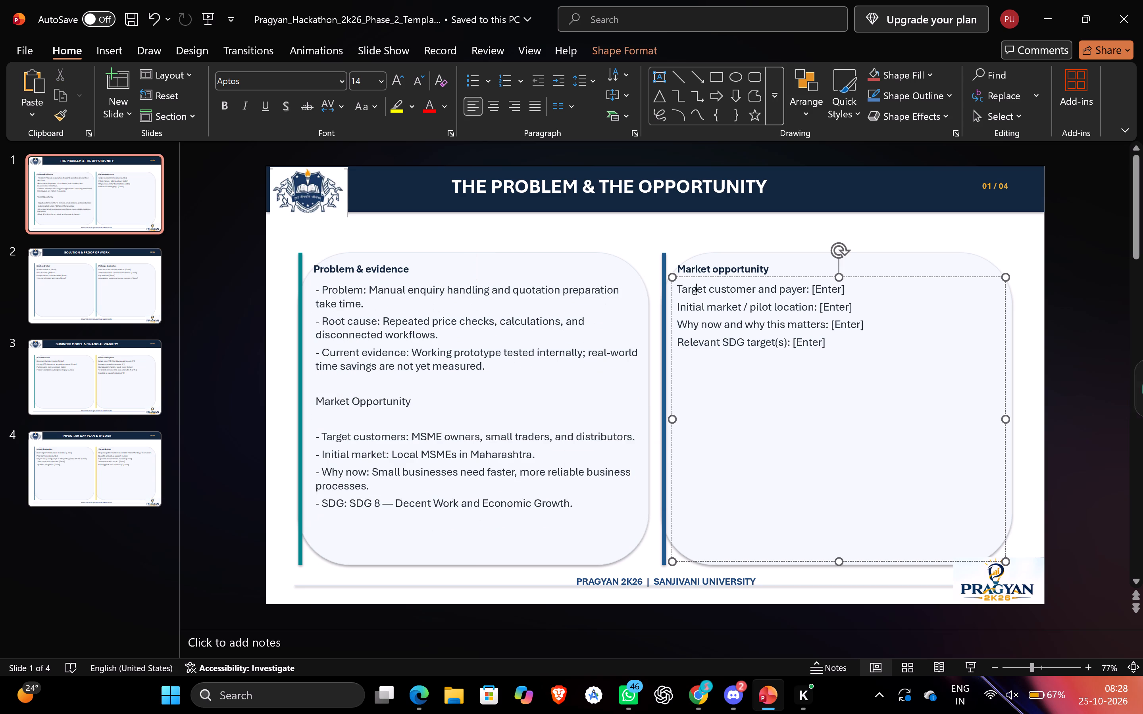
double_click(698, 288)
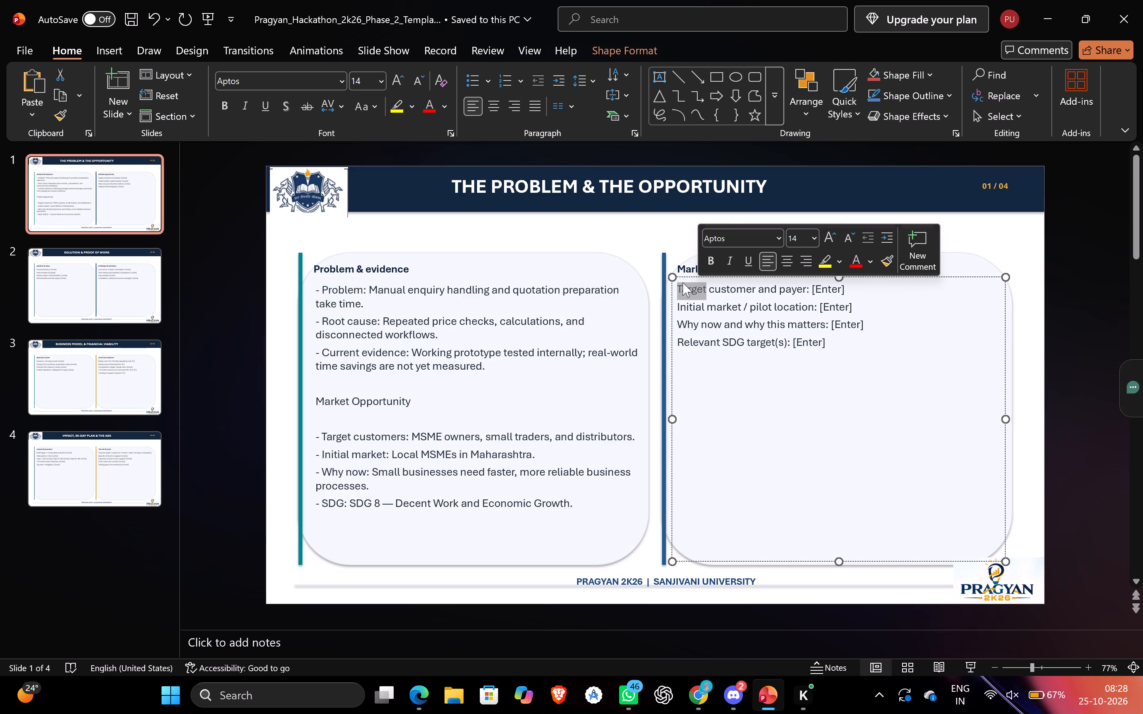
click(737, 371)
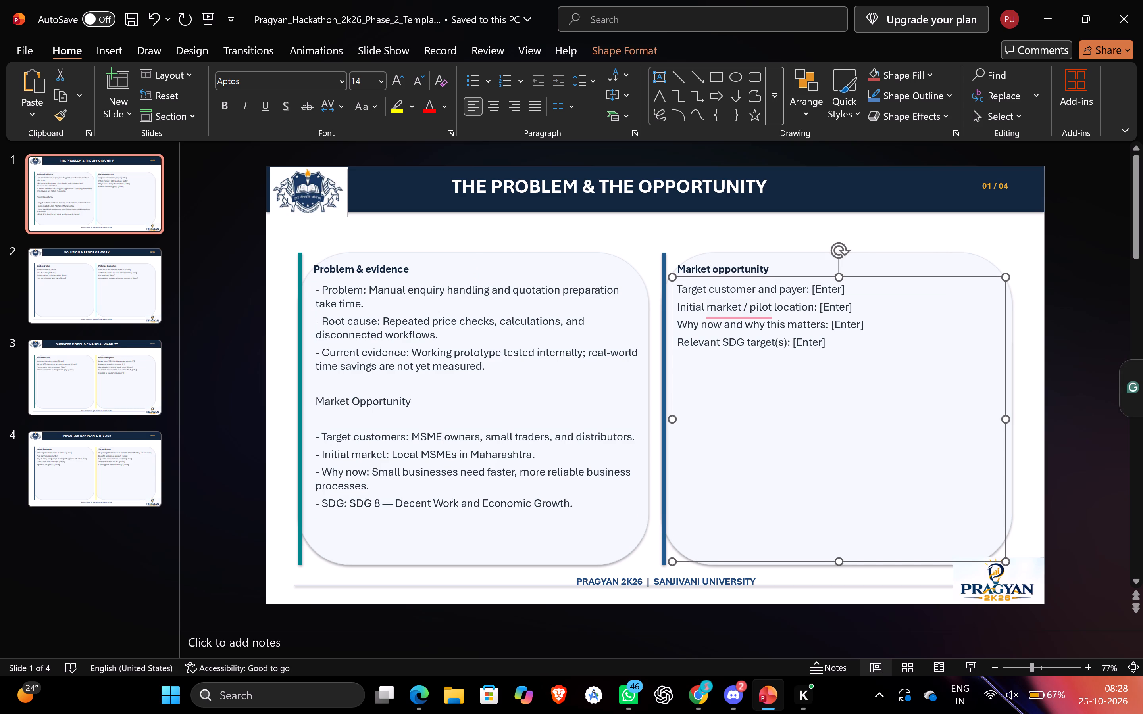
drag(677, 286, 849, 348)
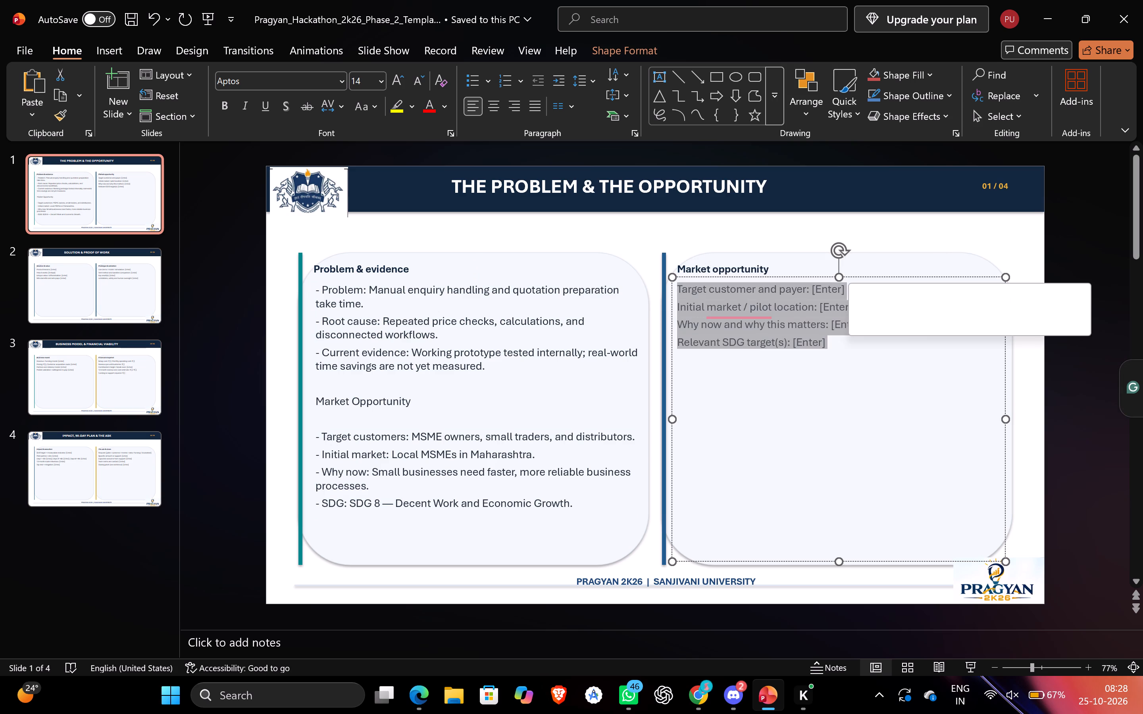
key(ctrl+v)
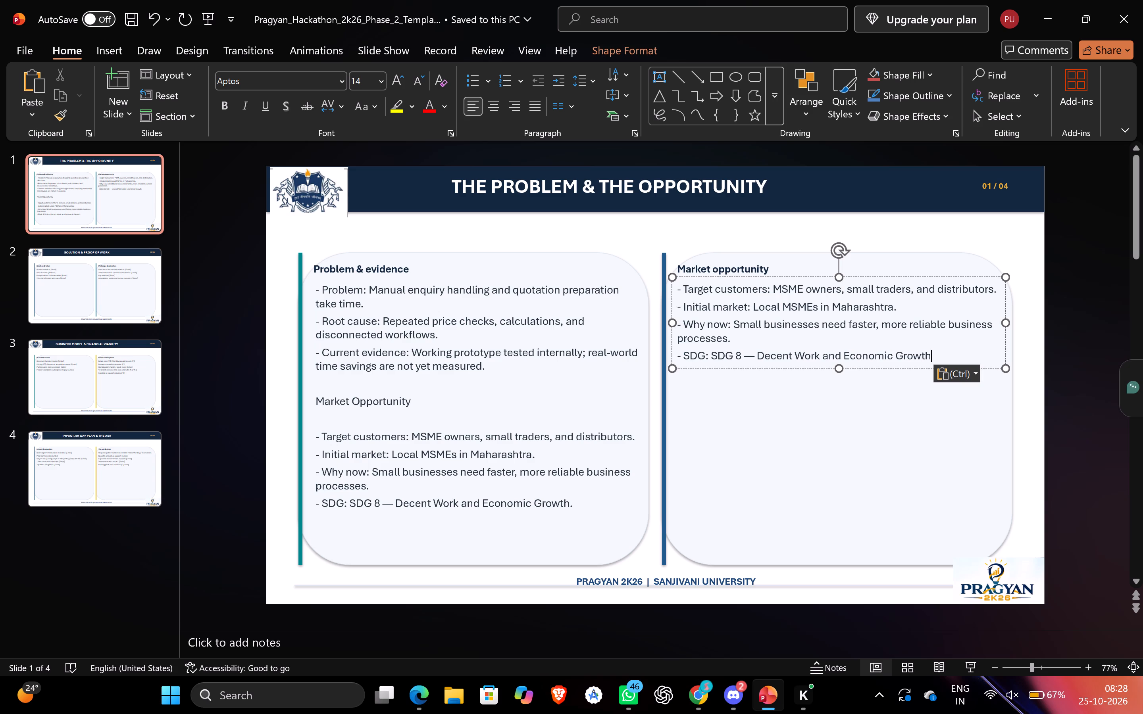
Delete the "Market Opportunity" title and its four bullets from the Problem & evidence text box.
click(317, 401)
drag(317, 401, 333, 409)
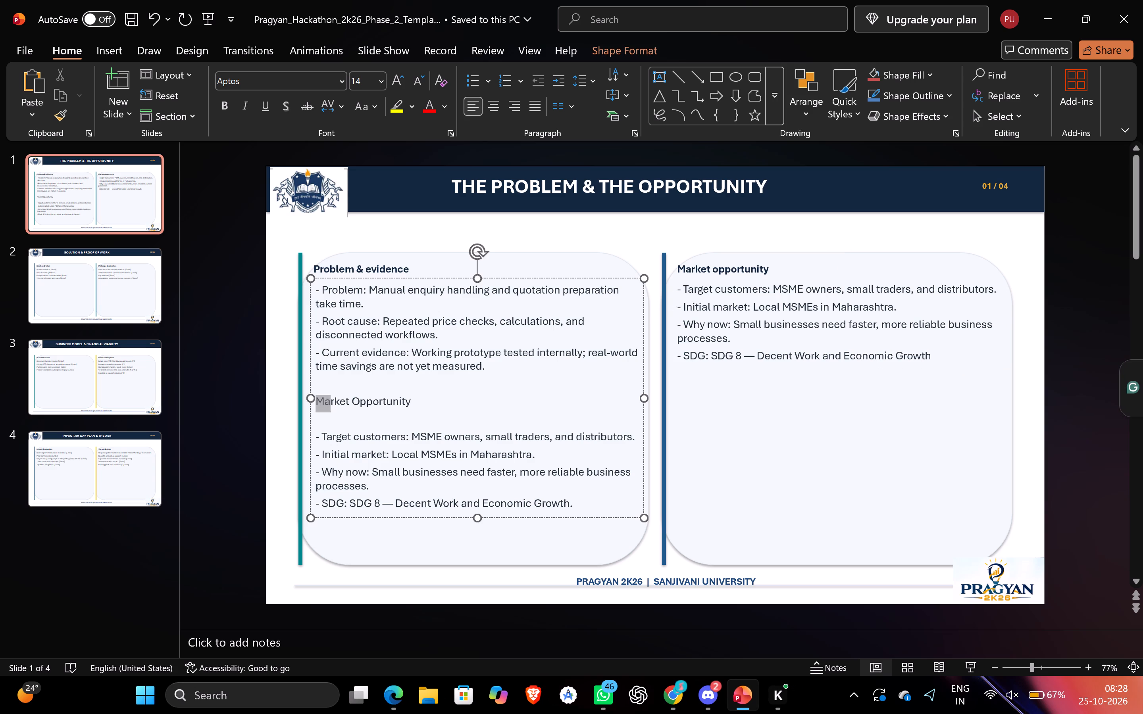
drag(333, 409, 579, 507)
key(BackSpace)
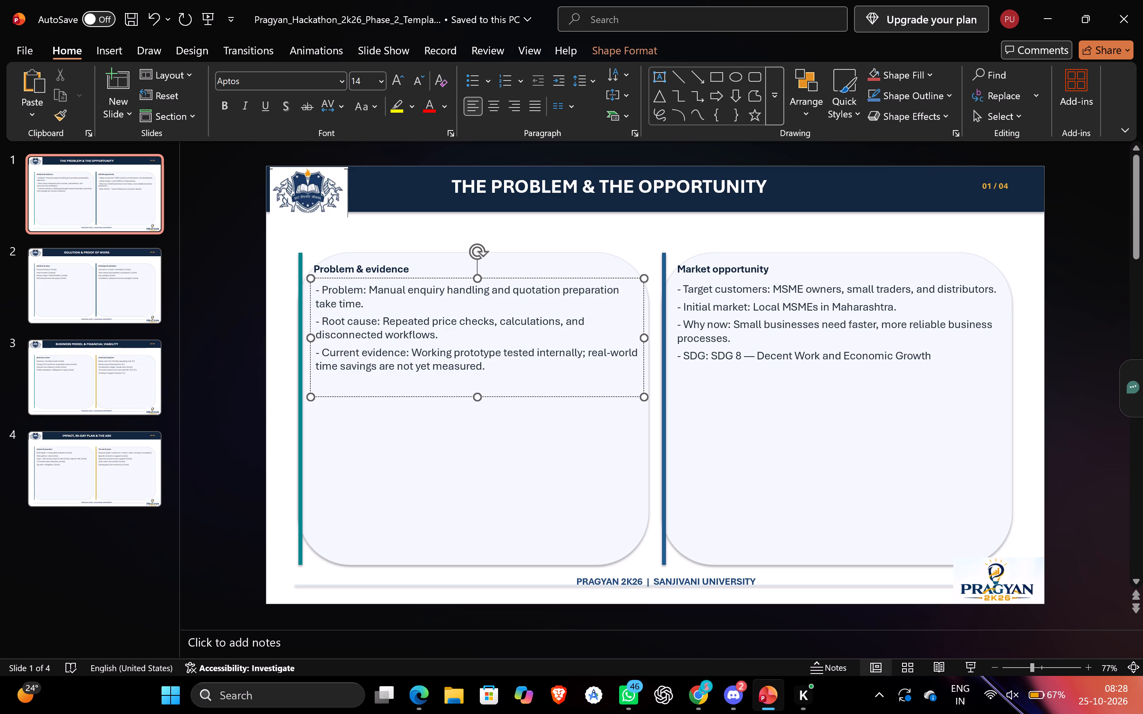
Move the Problem & evidence bullets lower in their panel and bring the heading down just above them.
click(638, 307)
drag(638, 307, 639, 333)
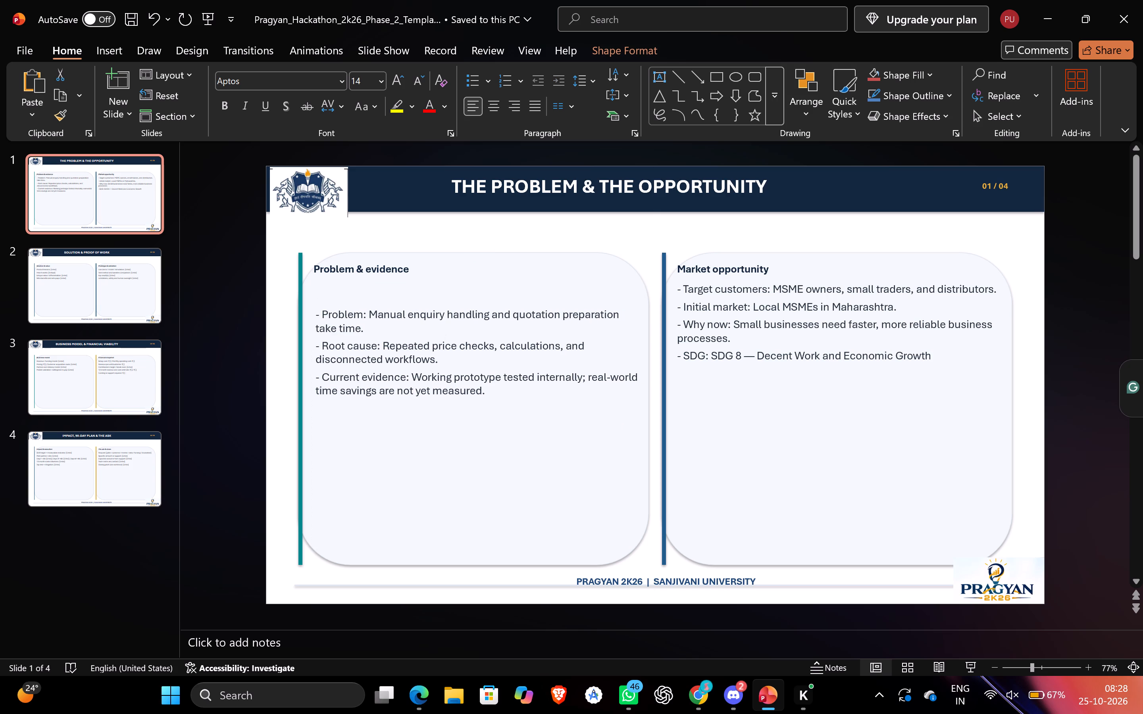
drag(639, 333, 637, 337)
click(462, 263)
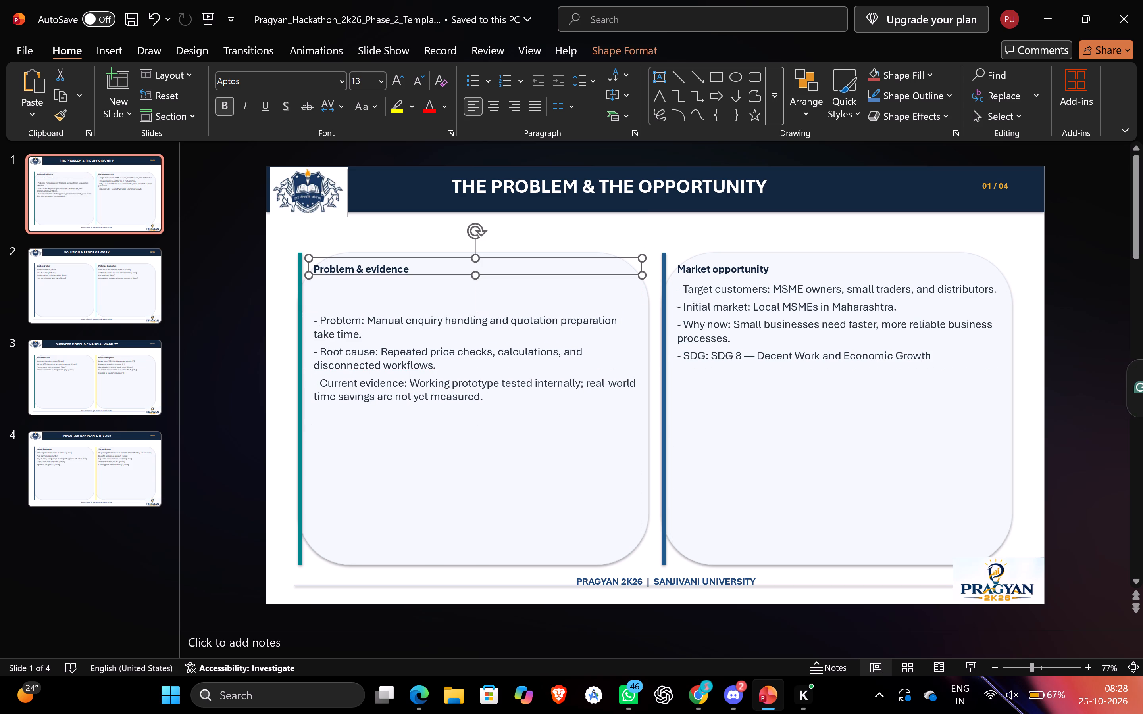
drag(462, 263, 461, 287)
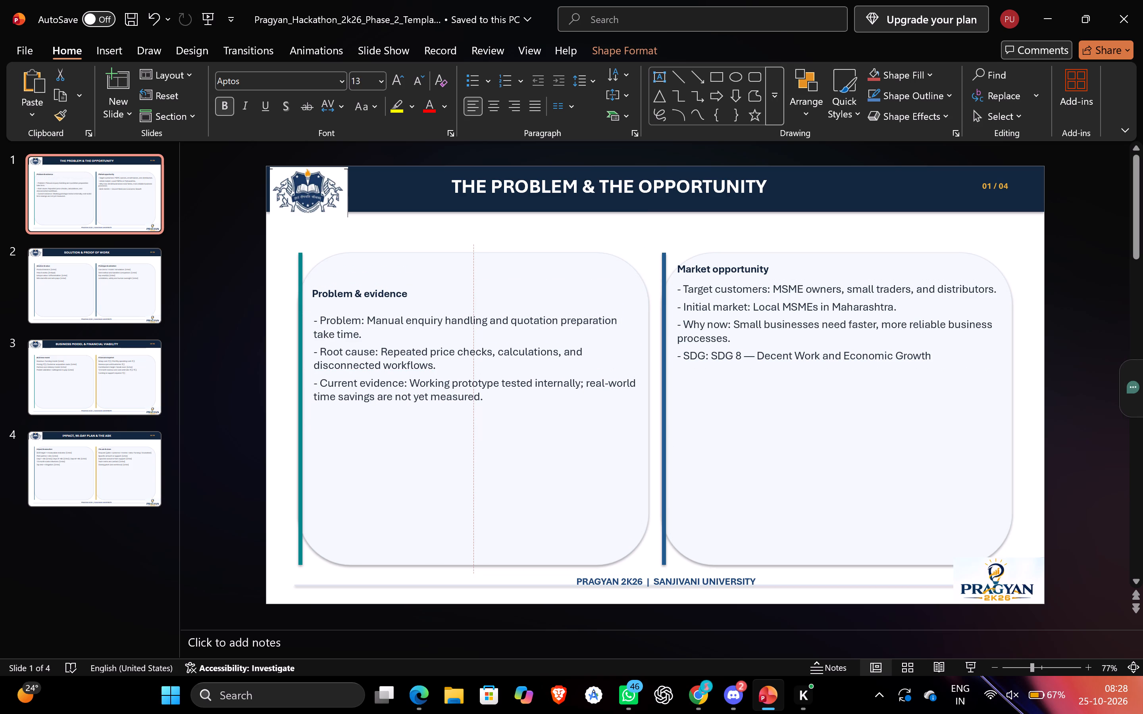
drag(461, 287, 468, 286)
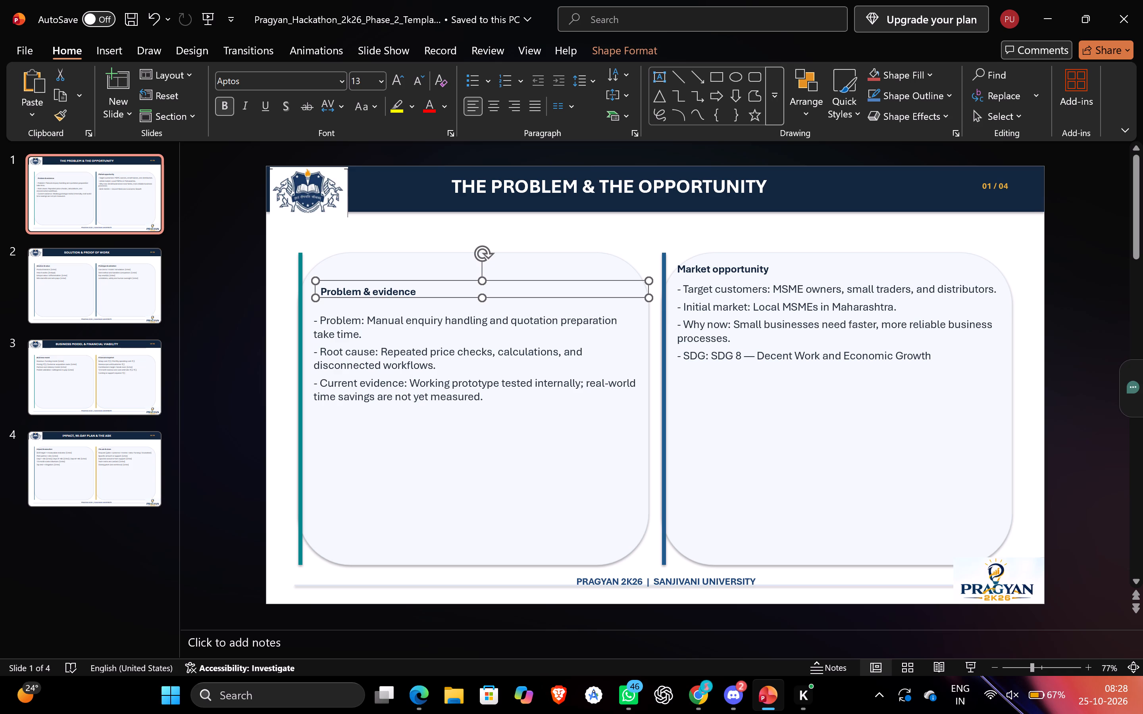
Shift the rounded background panel behind the Market opportunity text slightly down.
click(968, 347)
click(968, 347)
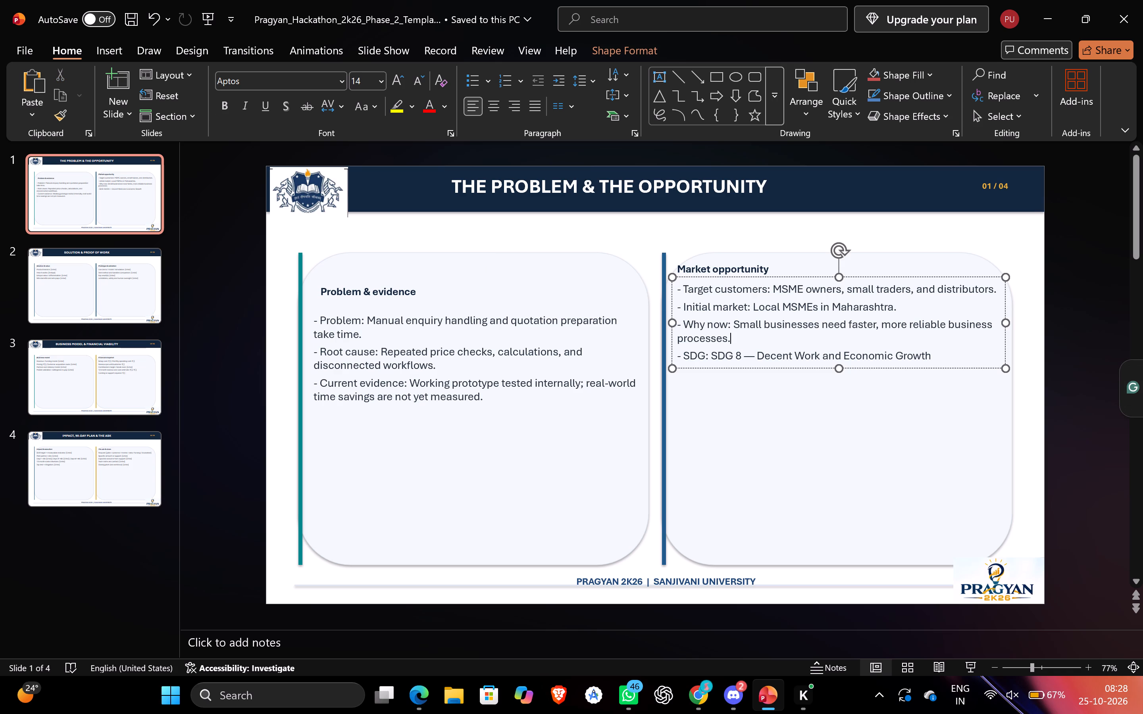
click(993, 350)
drag(1007, 351, 1007, 359)
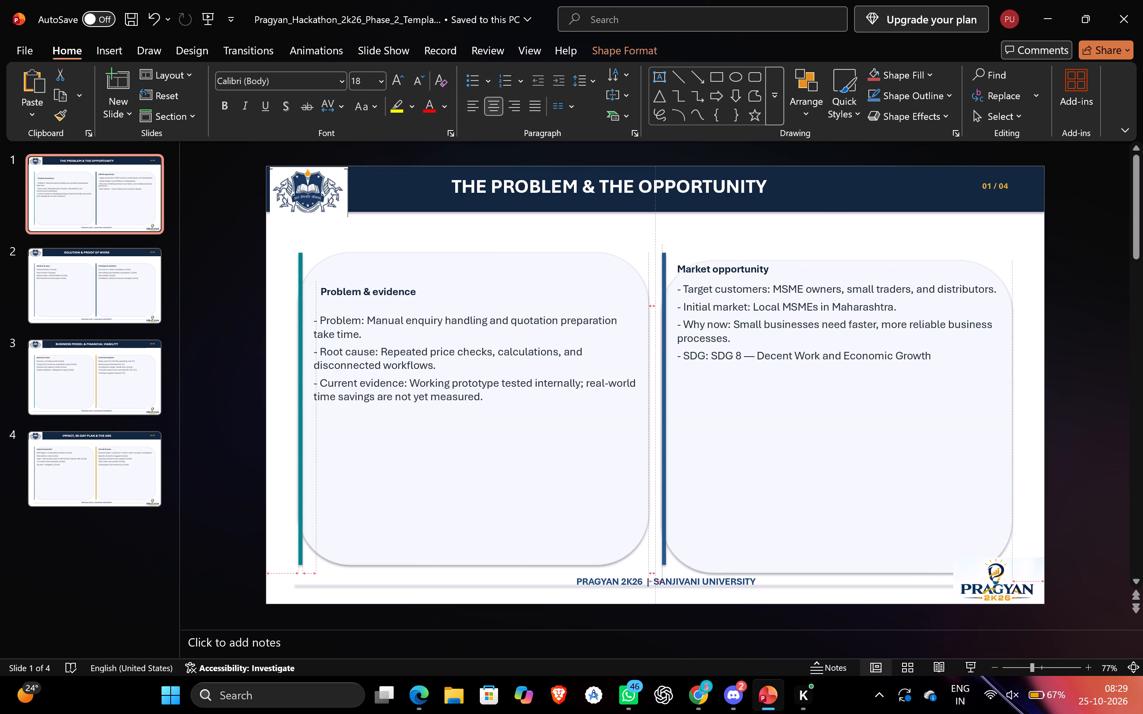
drag(1007, 359, 1007, 357)
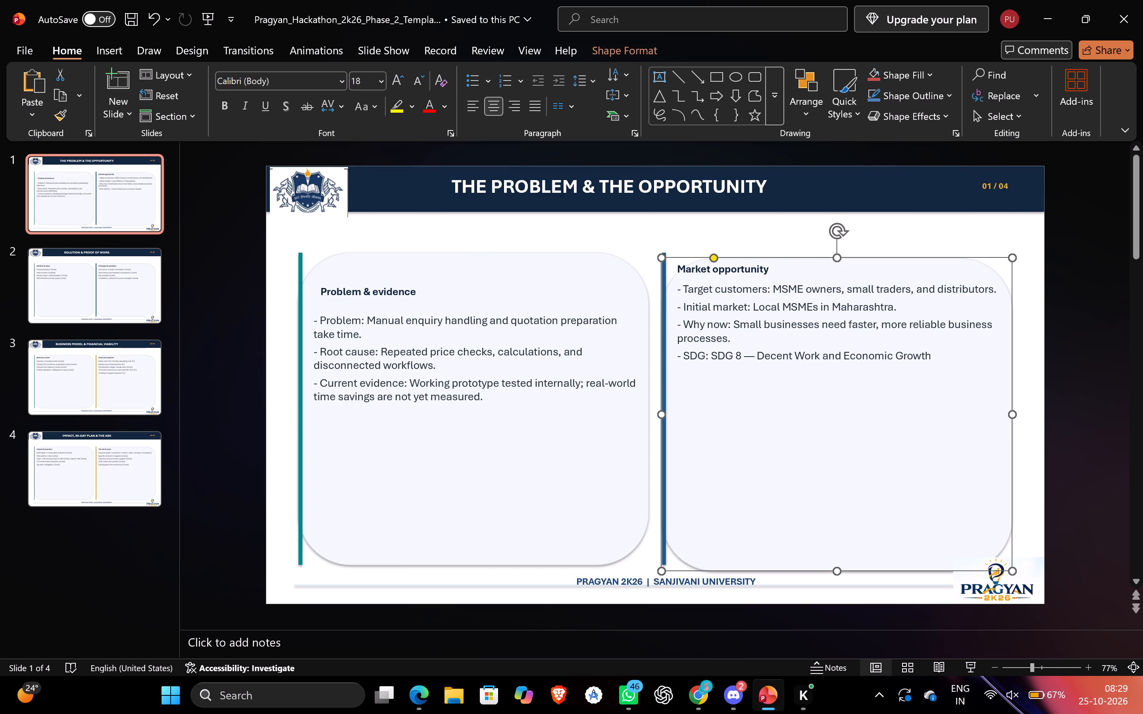
Move the Market opportunity bullets and heading lower in their panel, roughly level with the Problem & evidence text.
click(945, 320)
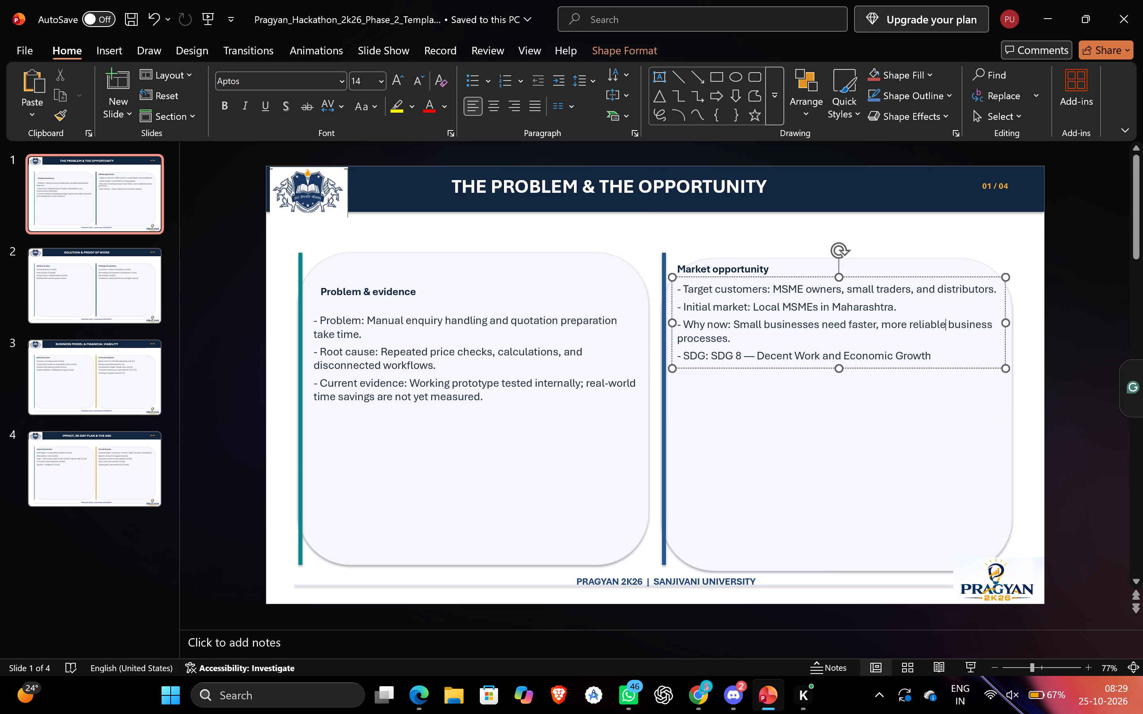
drag(1001, 309, 1002, 322)
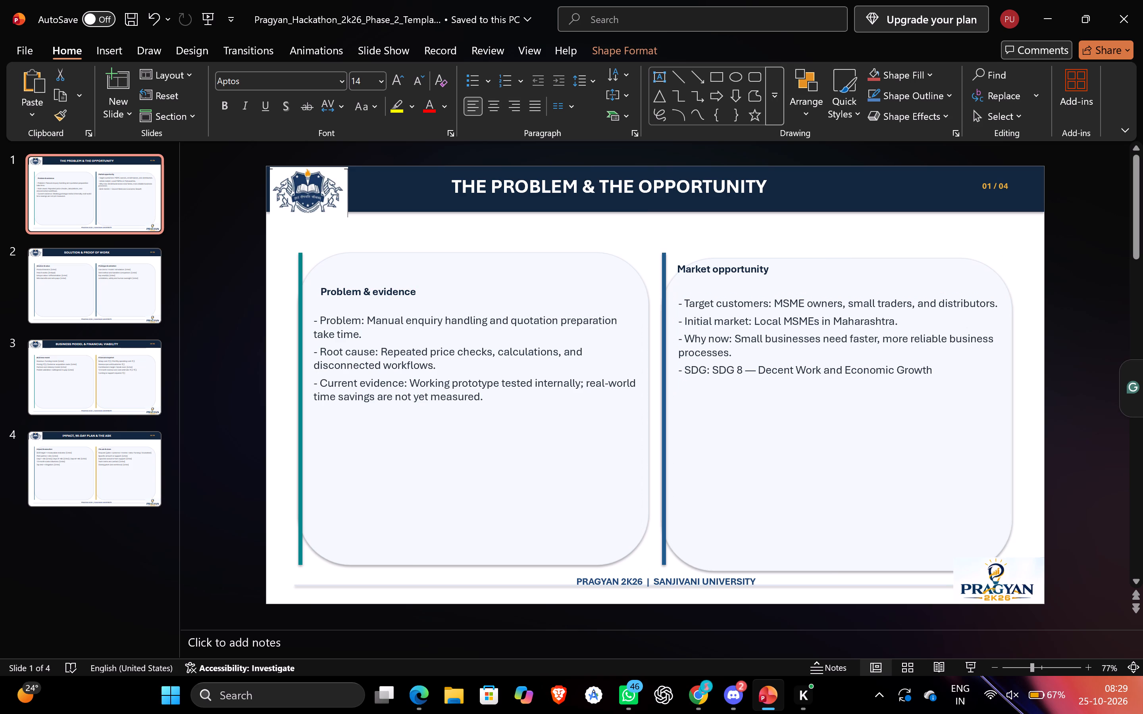
drag(1002, 322, 1004, 336)
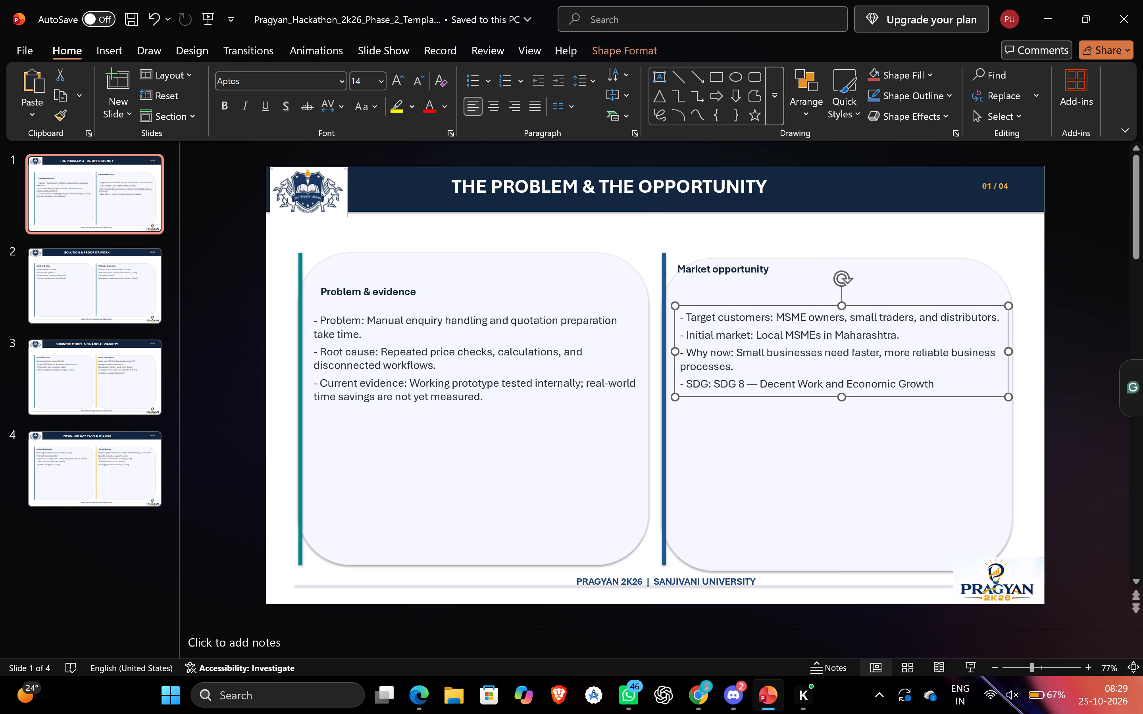
click(792, 274)
click(792, 274)
drag(792, 274, 790, 292)
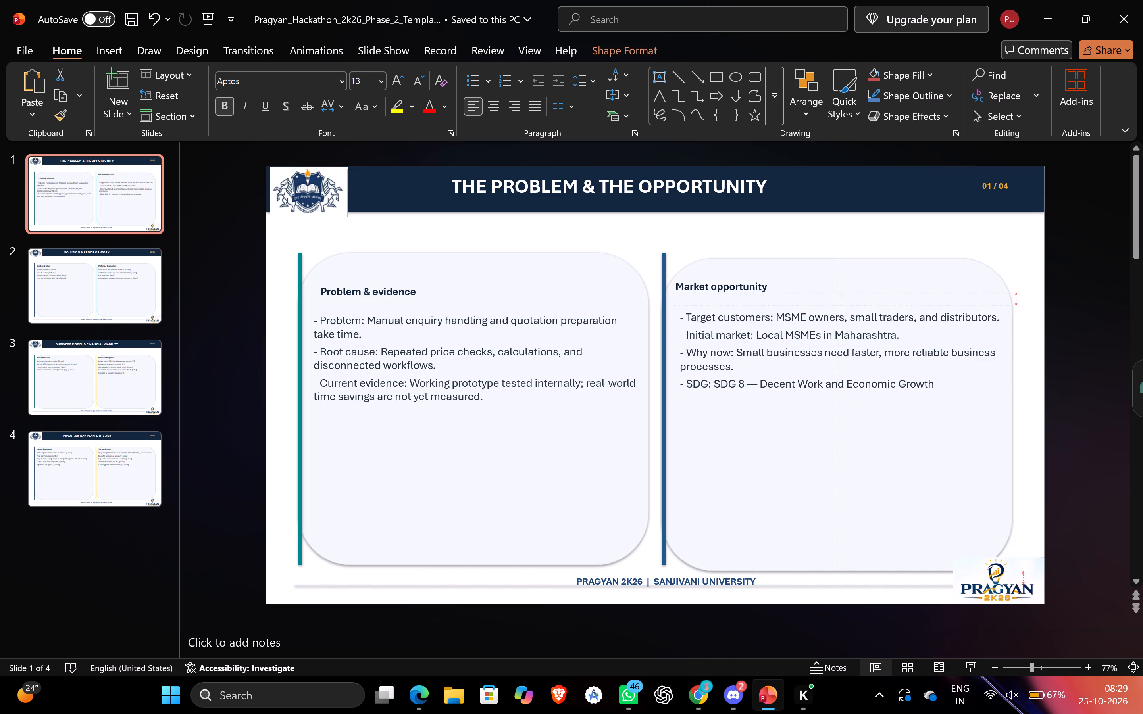
drag(790, 292, 795, 298)
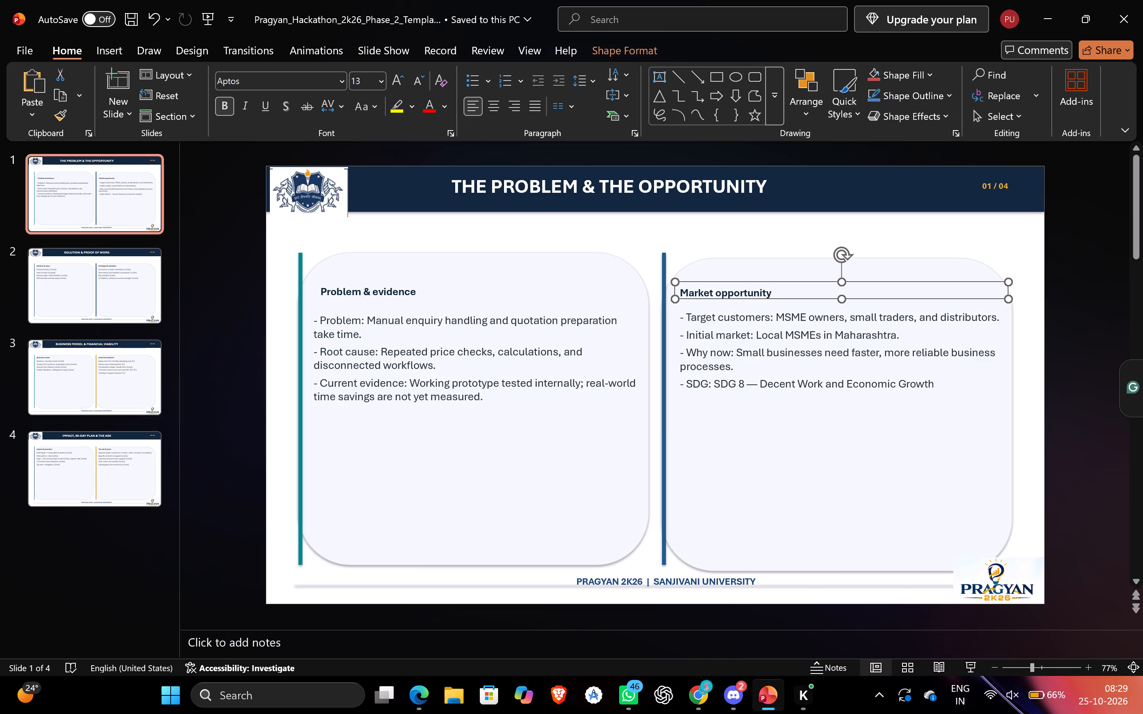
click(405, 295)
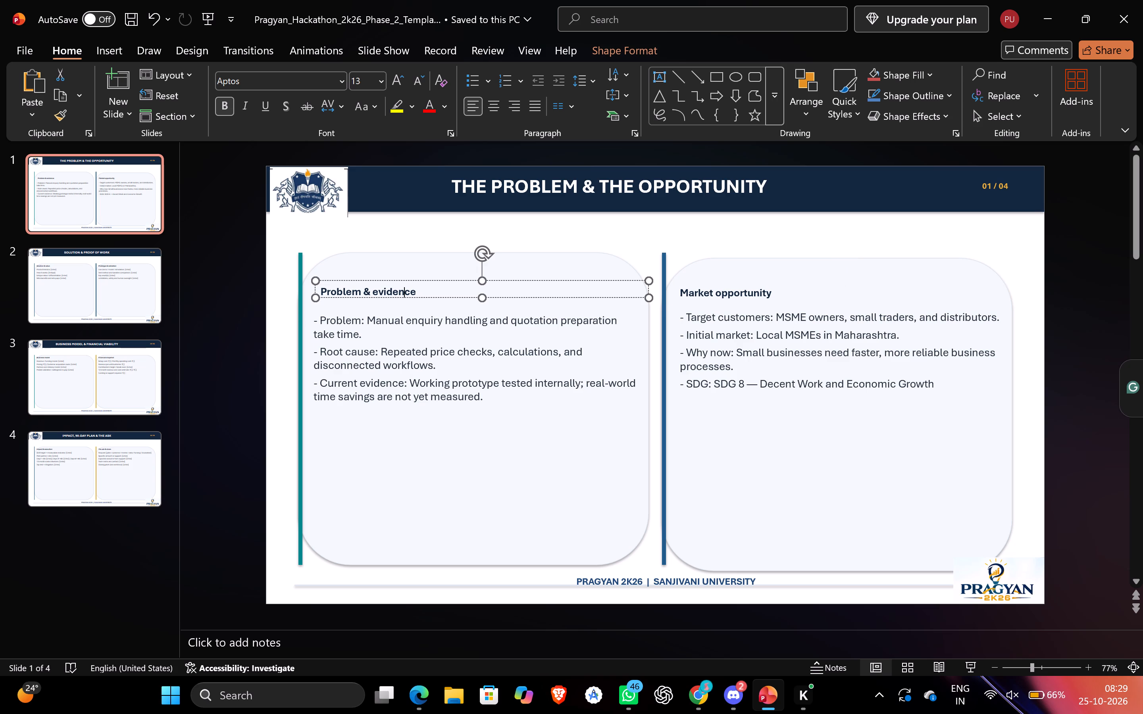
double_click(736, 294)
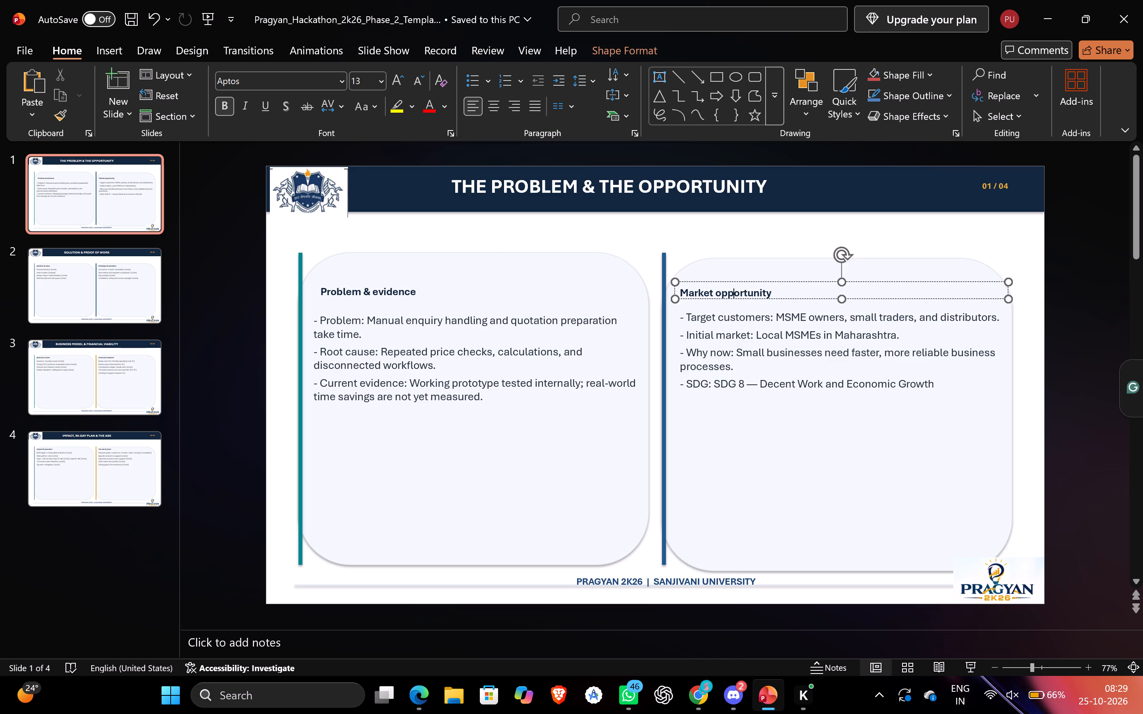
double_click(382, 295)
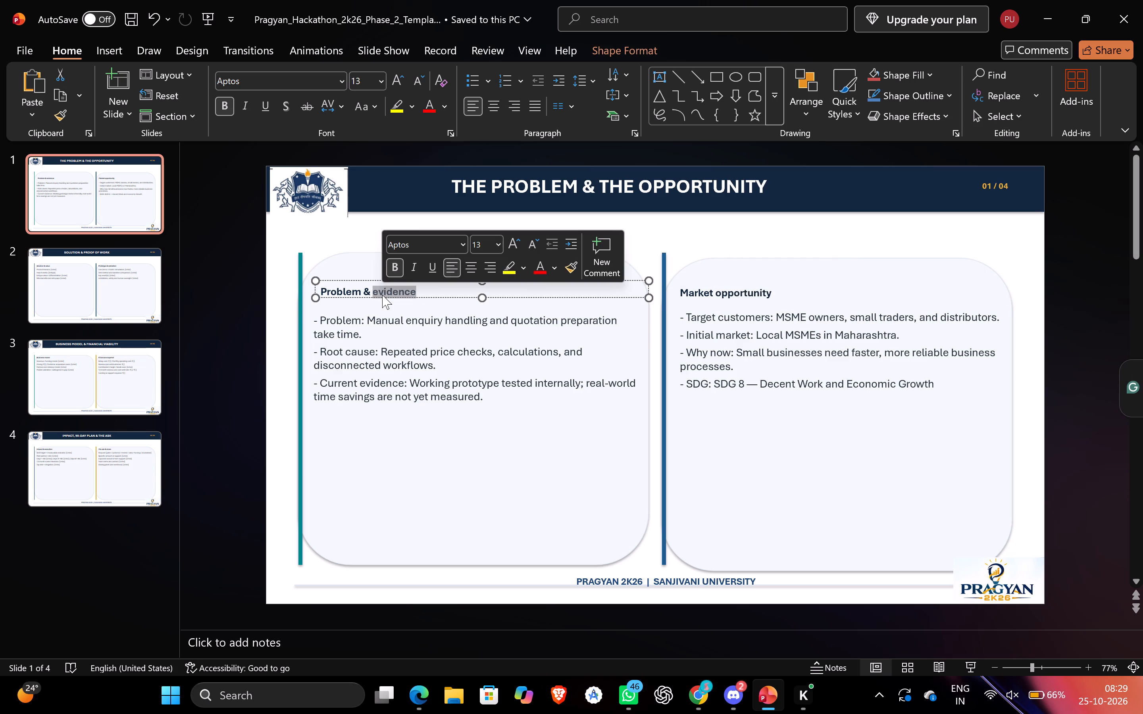
Make the text of the three bullets under the Problem & evidence heading bold.
double_click(356, 326)
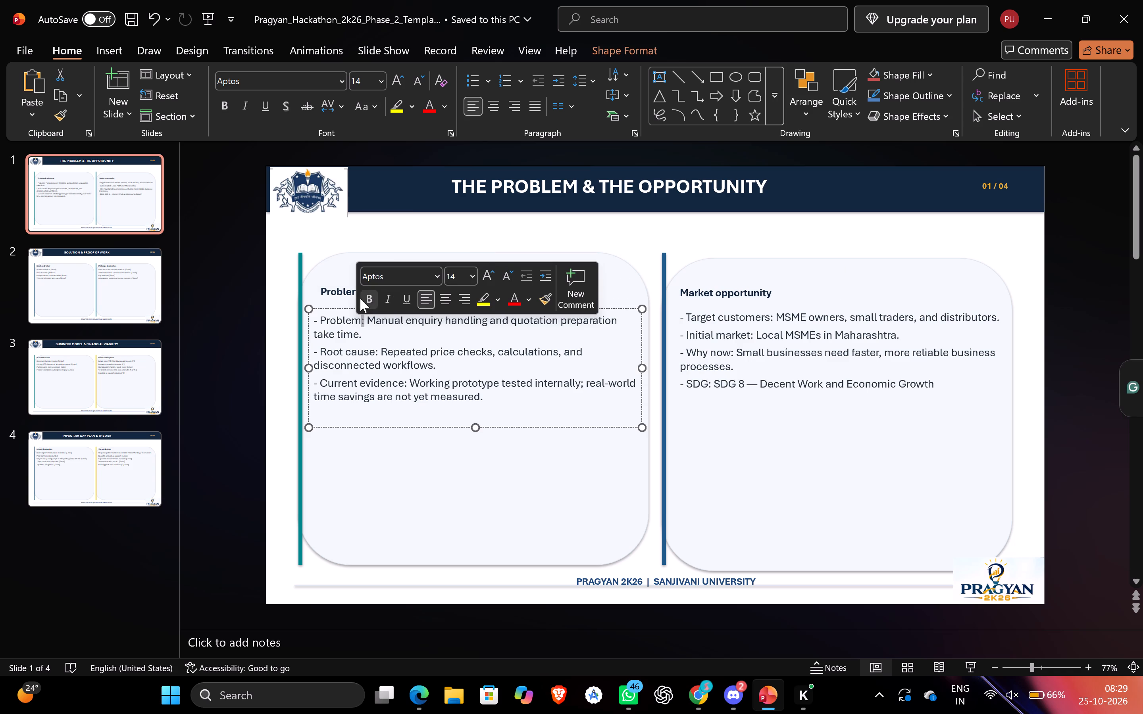
click(370, 297)
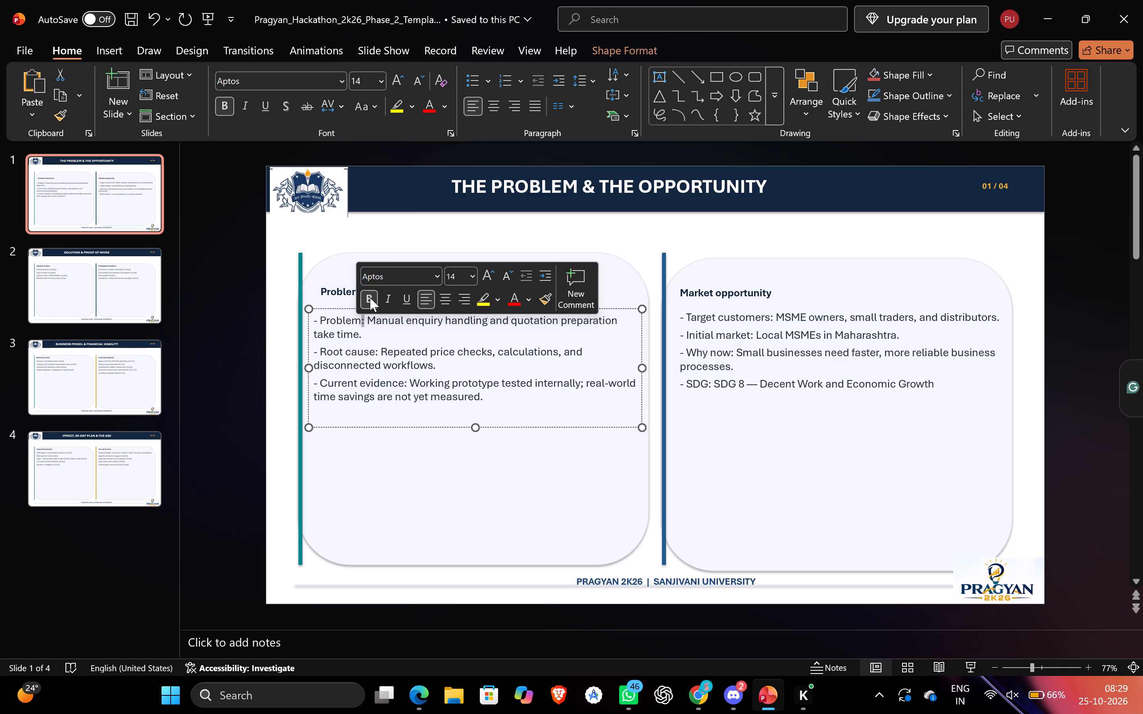
drag(319, 318, 487, 405)
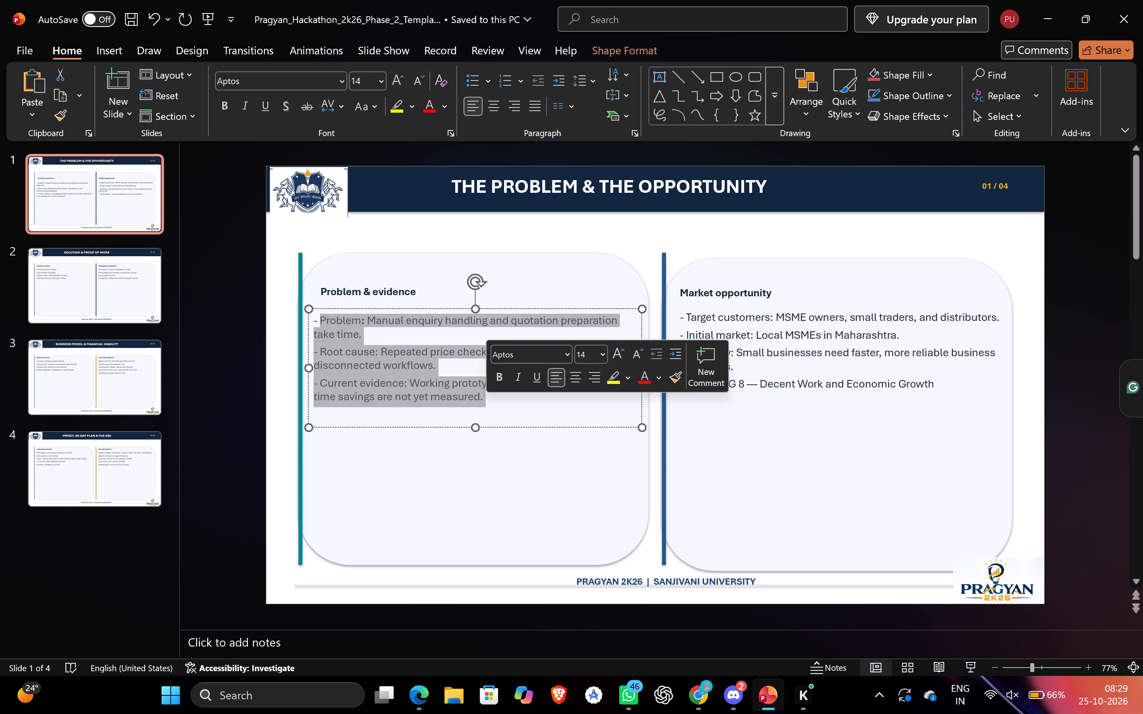
click(501, 377)
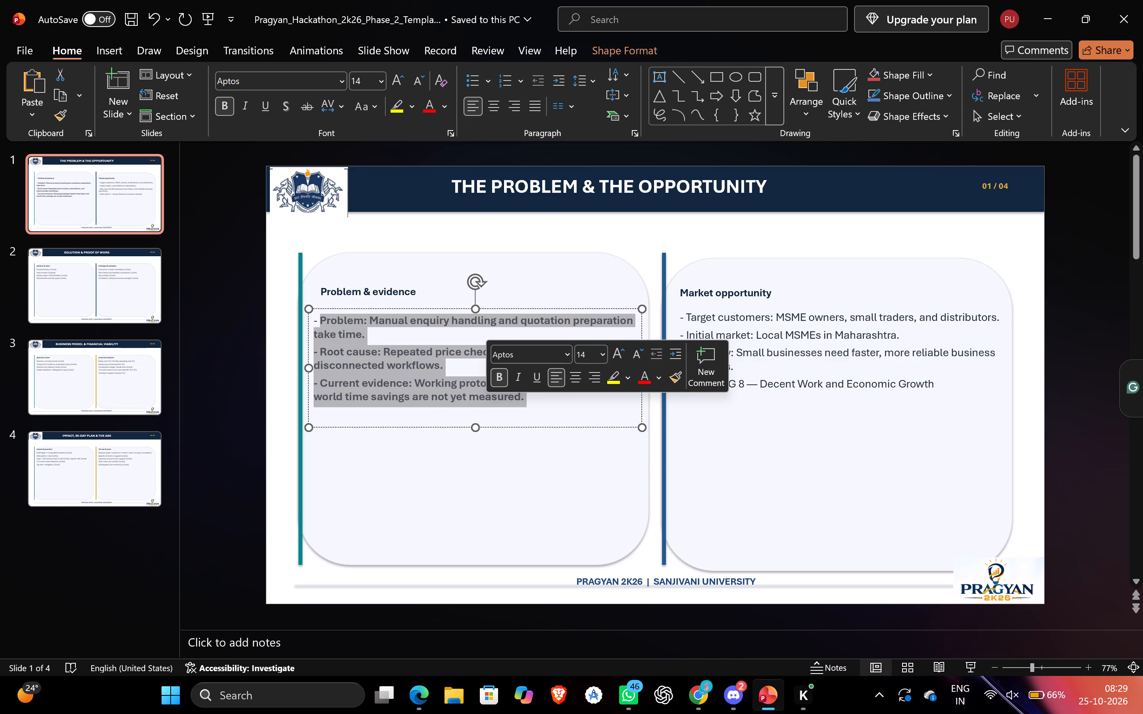
click(541, 256)
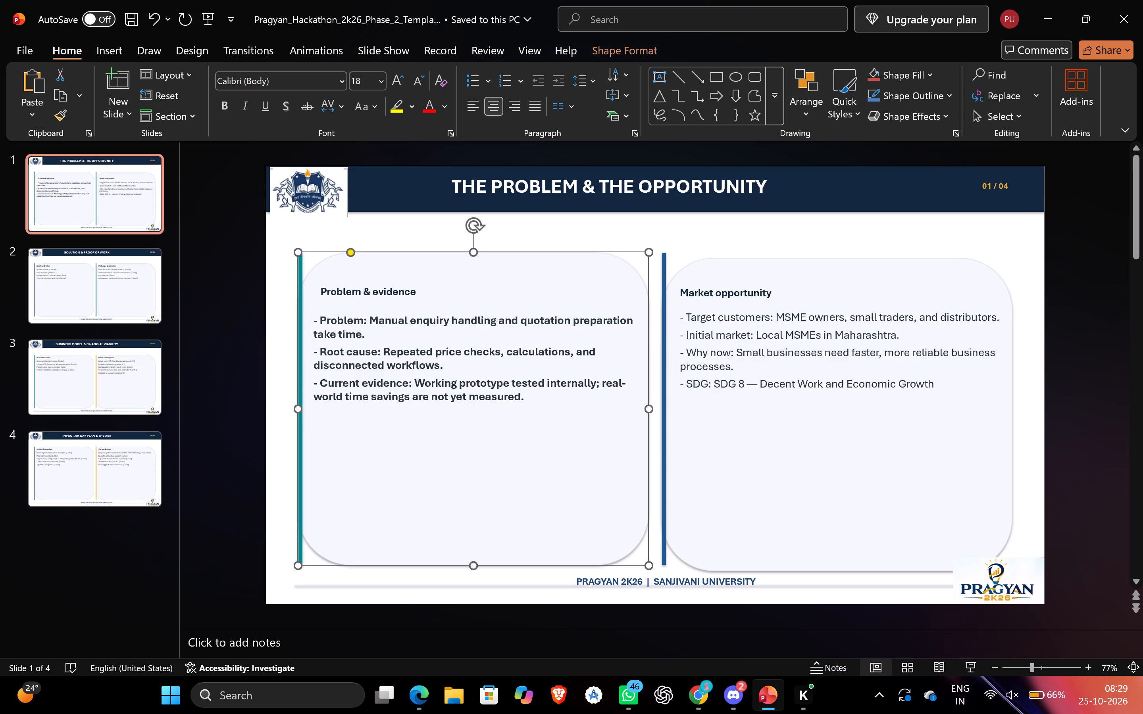
Set the font size of the whole "Problem & evidence" heading to 14.
click(382, 296)
double_click(405, 294)
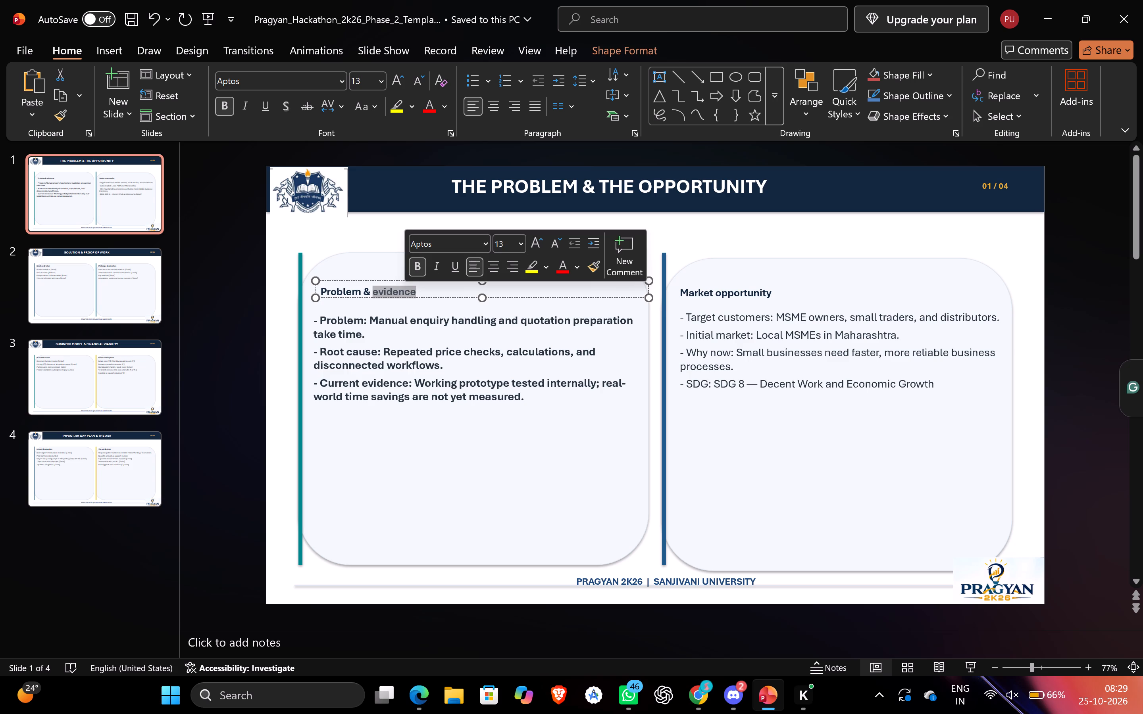
drag(323, 289, 424, 296)
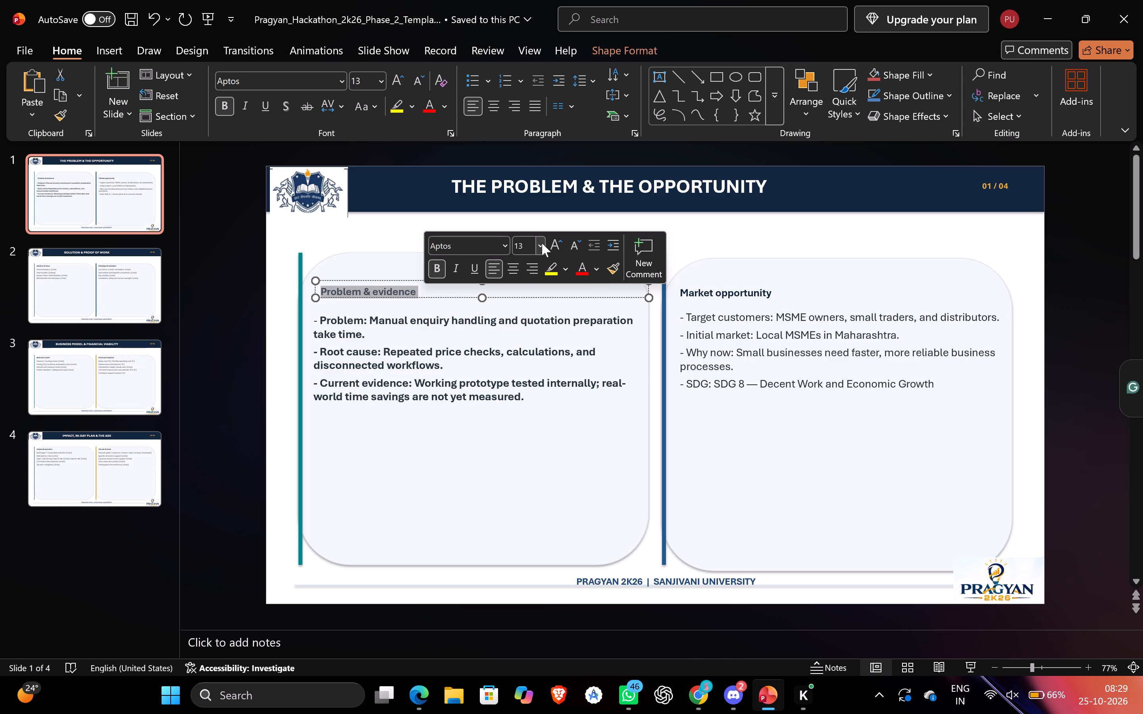
click(542, 243)
click(525, 379)
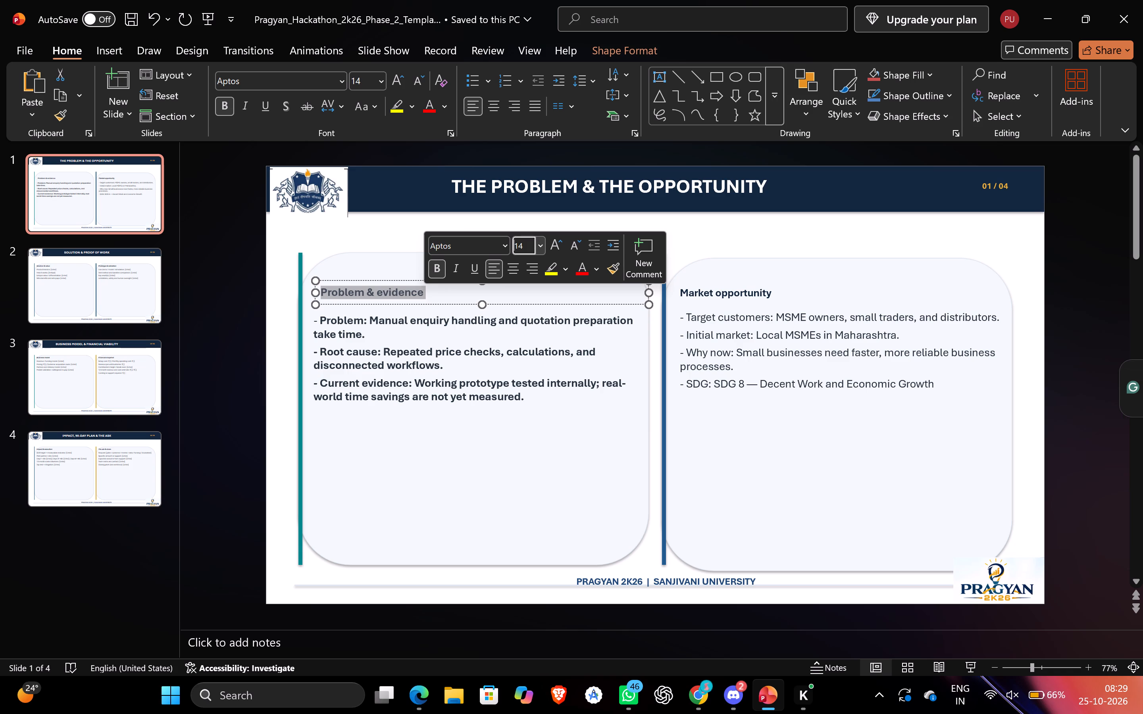
Set the font size of the whole "Market opportunity" heading to 14.
click(755, 292)
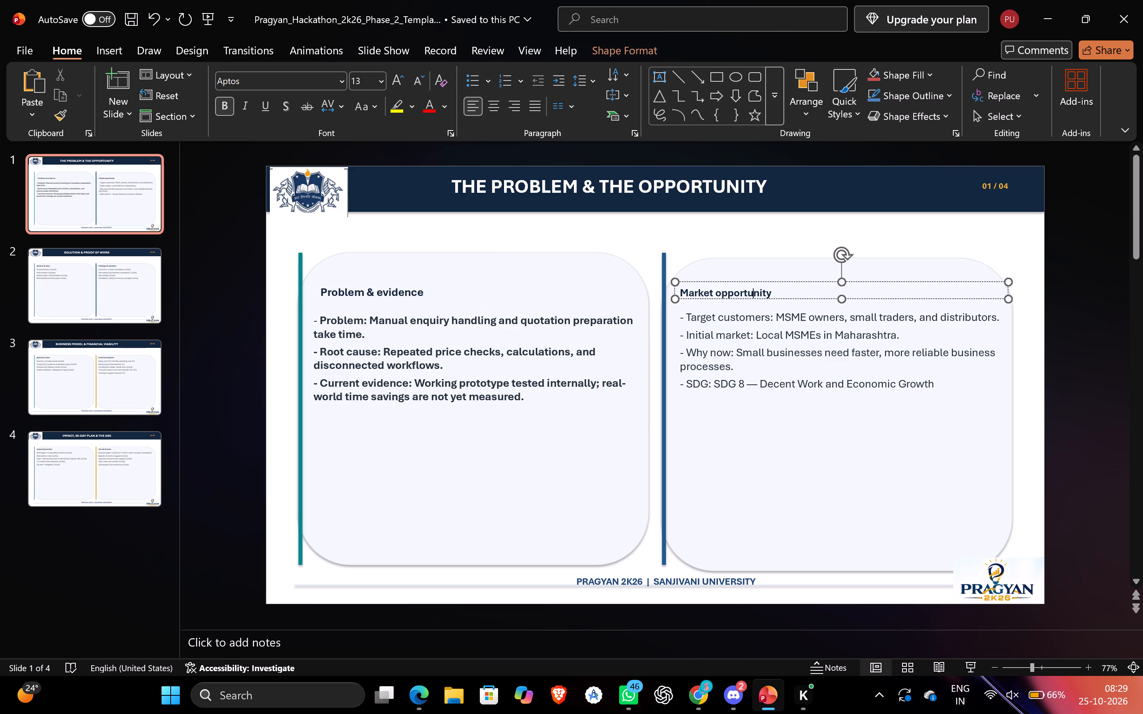
double_click(755, 292)
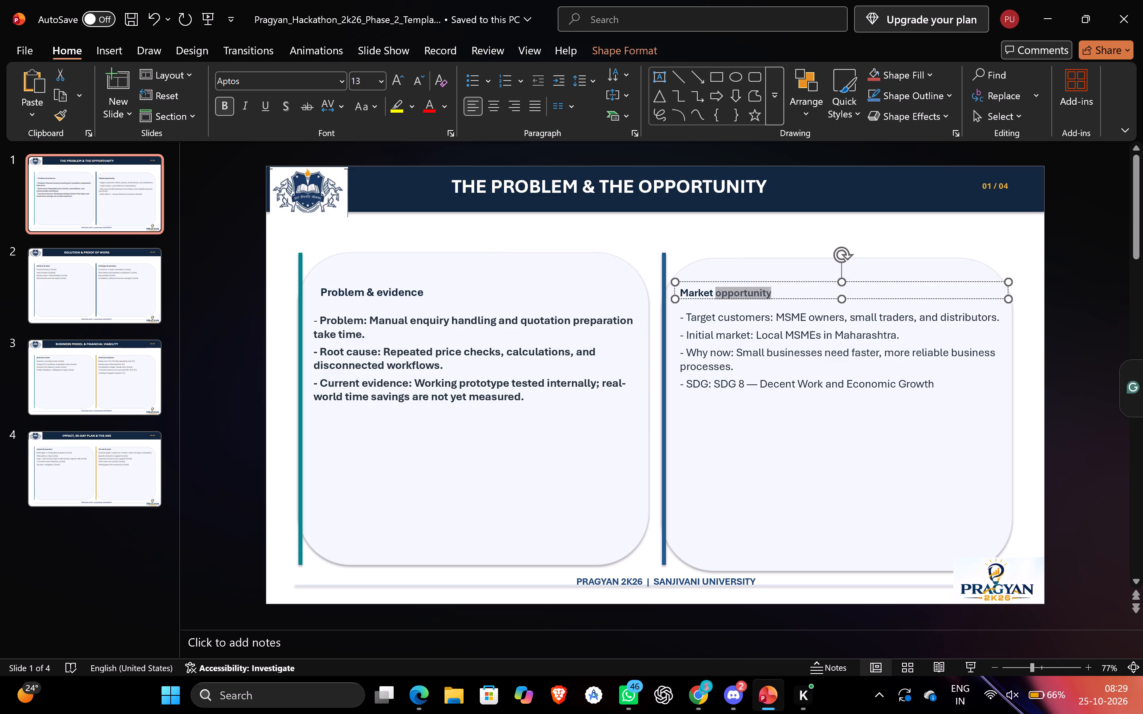
drag(685, 290, 802, 292)
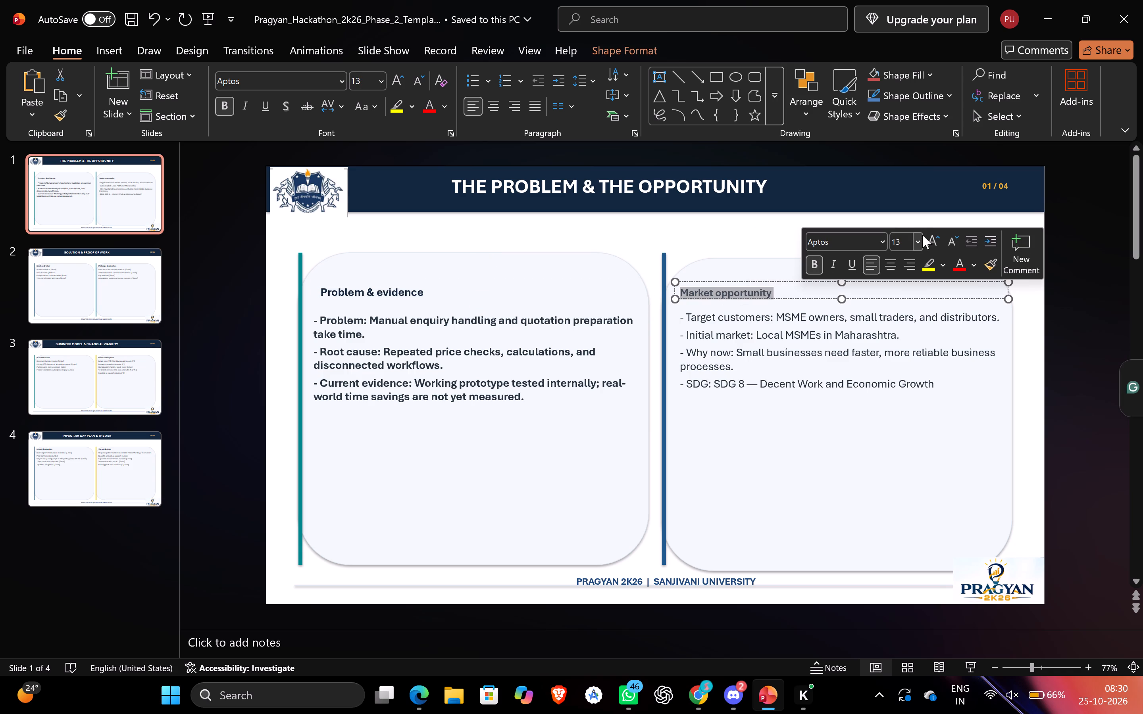
click(920, 240)
click(906, 379)
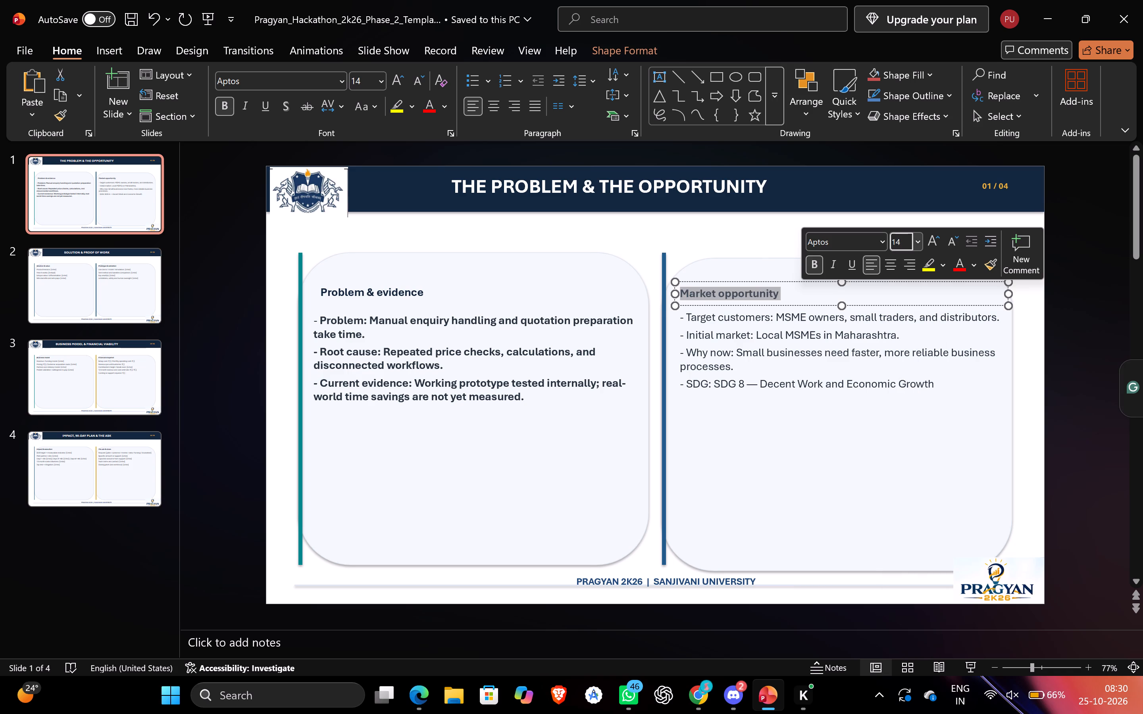
Make all four bullets under the Market opportunity heading bold, from Target customers through SDG.
drag(681, 315, 852, 374)
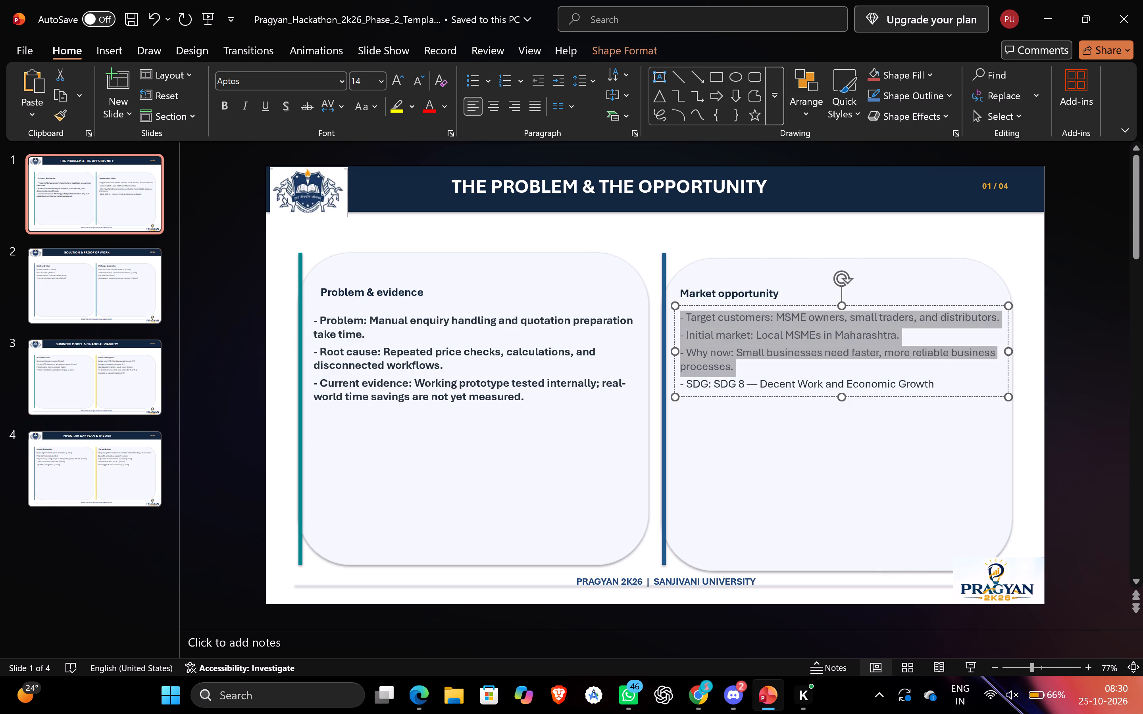
drag(852, 374, 945, 384)
click(920, 354)
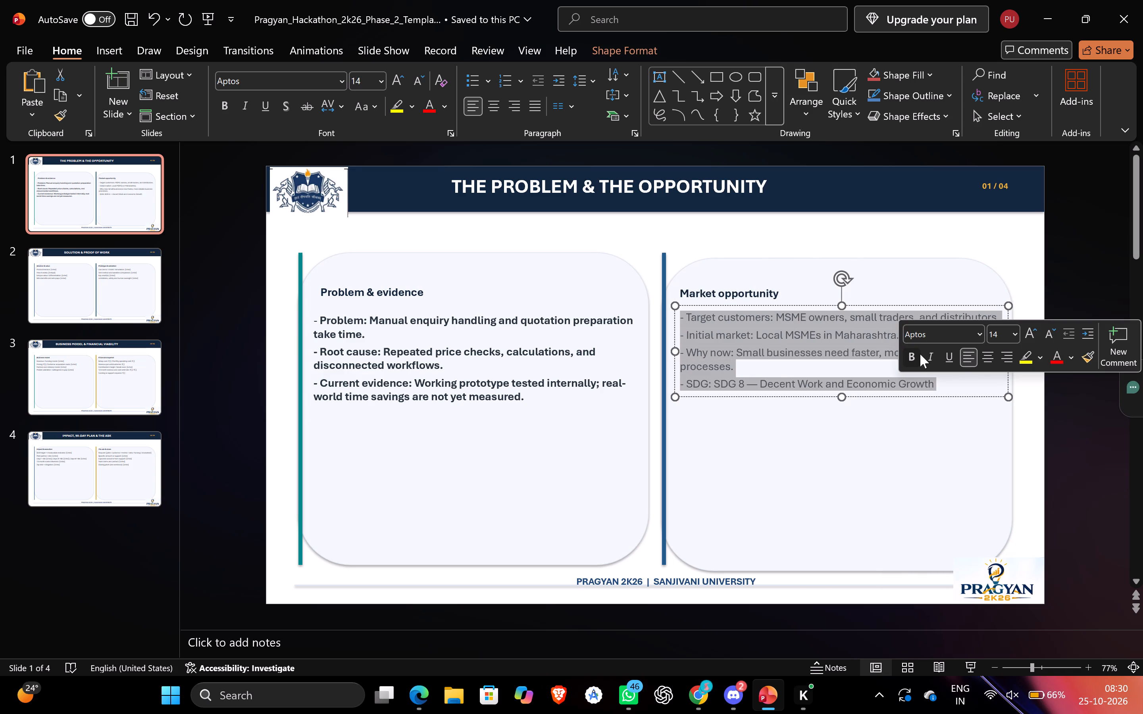
click(858, 450)
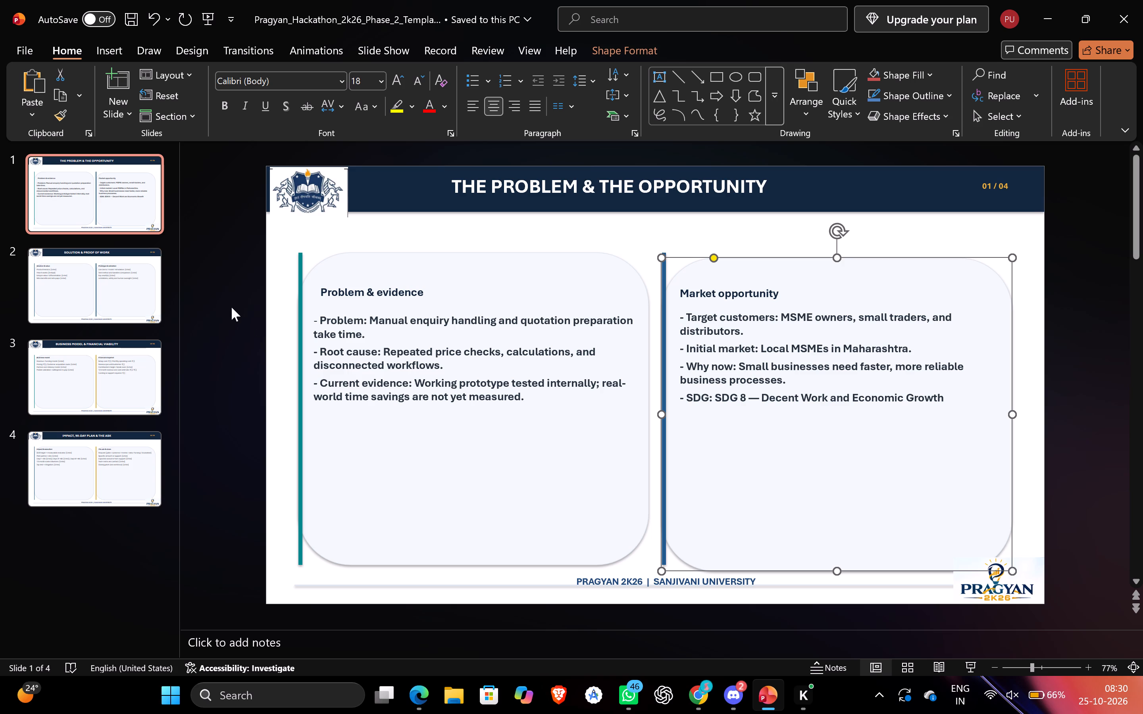
Go to slide 2, Solution & Proof of Work.
click(96, 313)
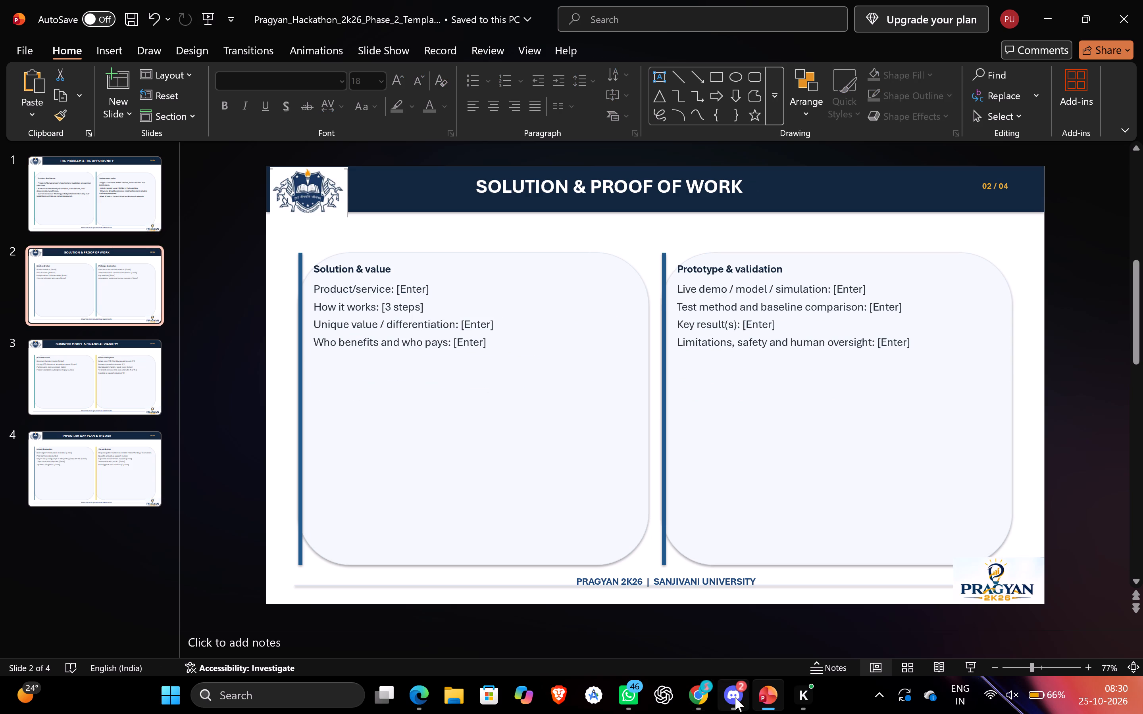
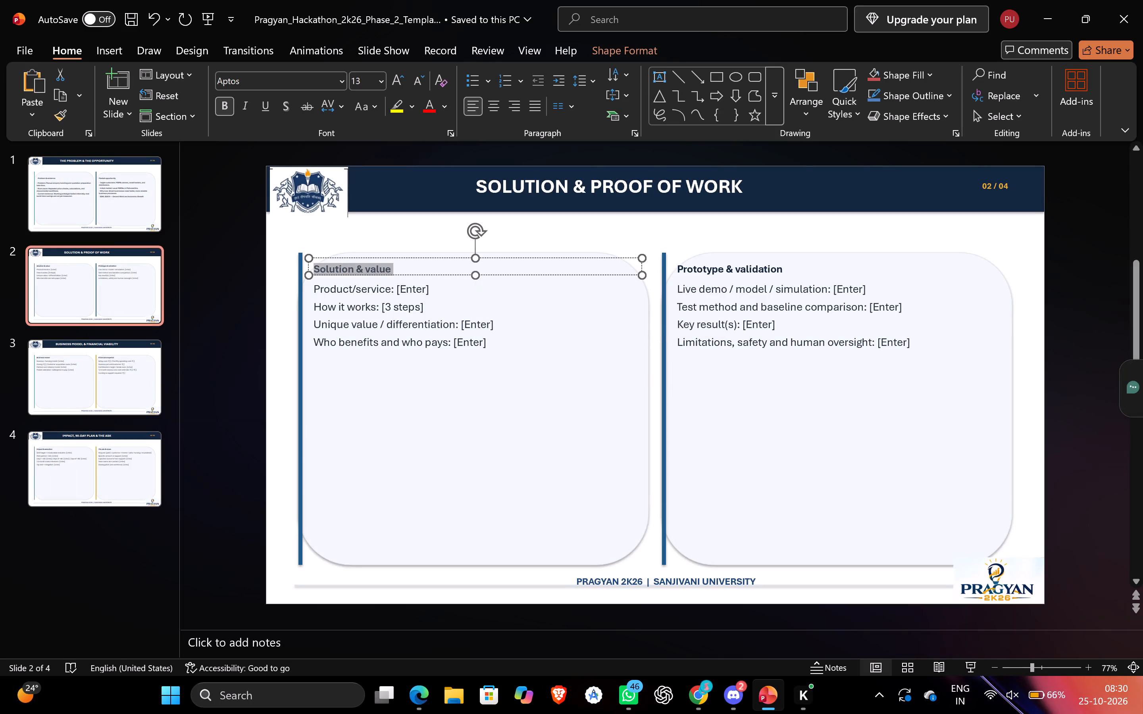
Replace the four placeholder lines under the Solution & value heading with the copied VyaparPilot AI solution text.
click(475, 315)
drag(315, 286, 337, 289)
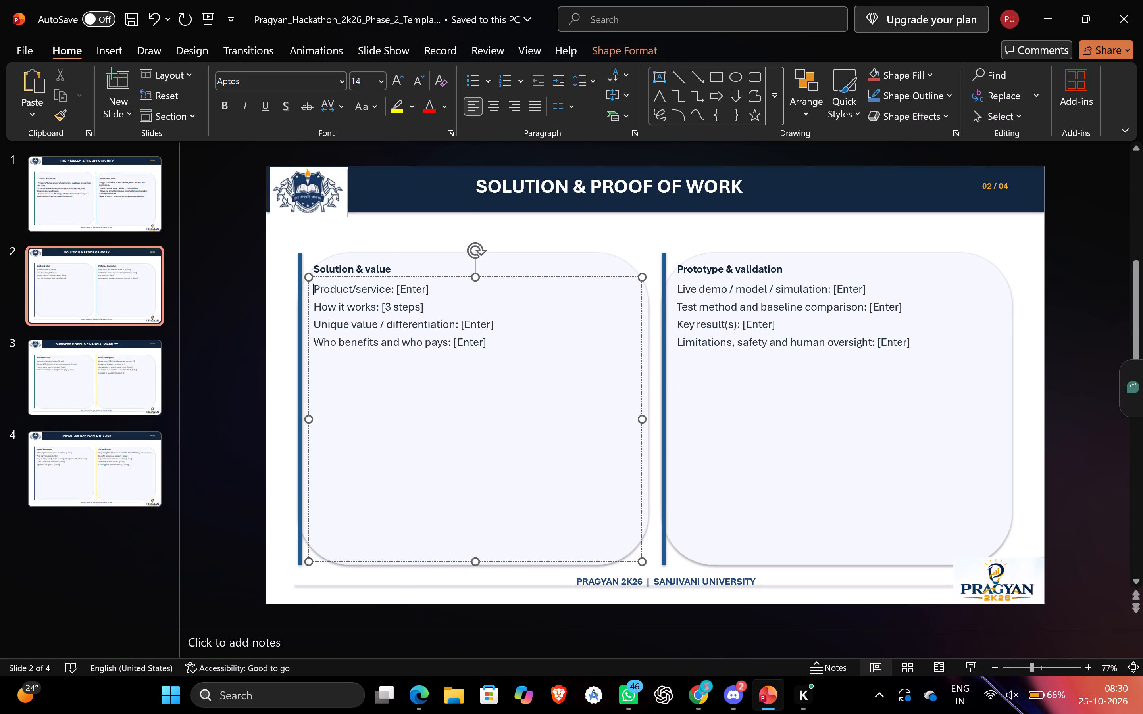
drag(337, 289, 508, 345)
key(ctrl+v)
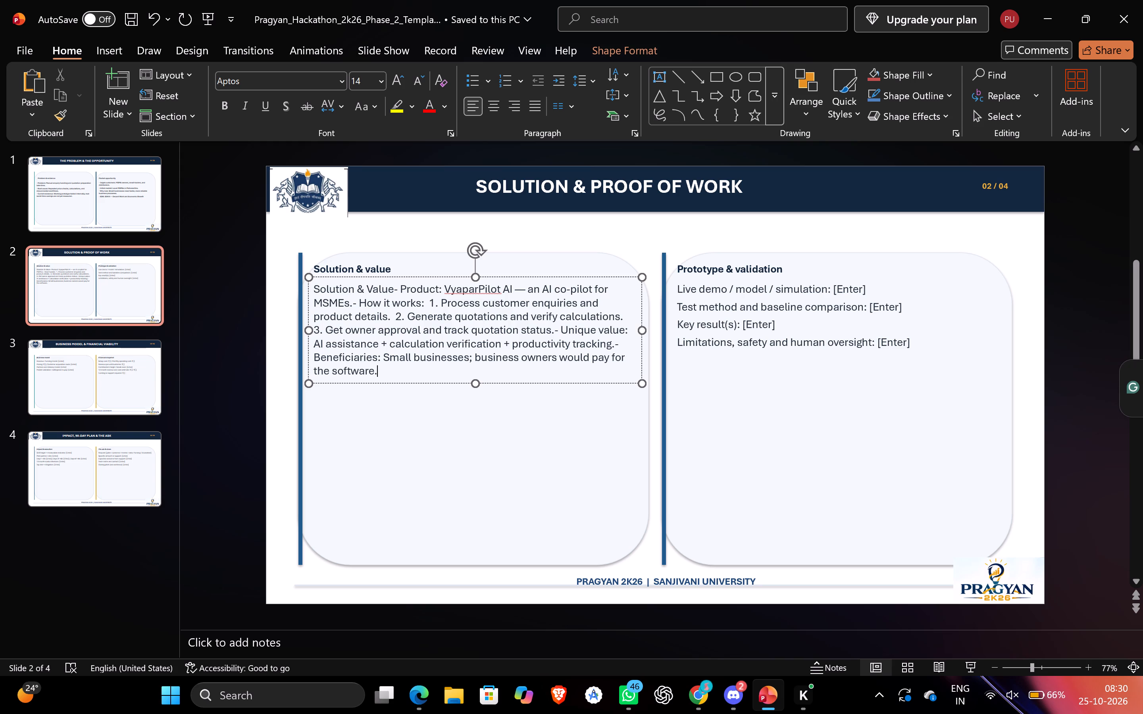
Delete the duplicate "Solution & Value" wording at the start of the pasted text, keeping it from "- Product" onward.
click(393, 287)
key(BackSpace)
key(BackSpace)
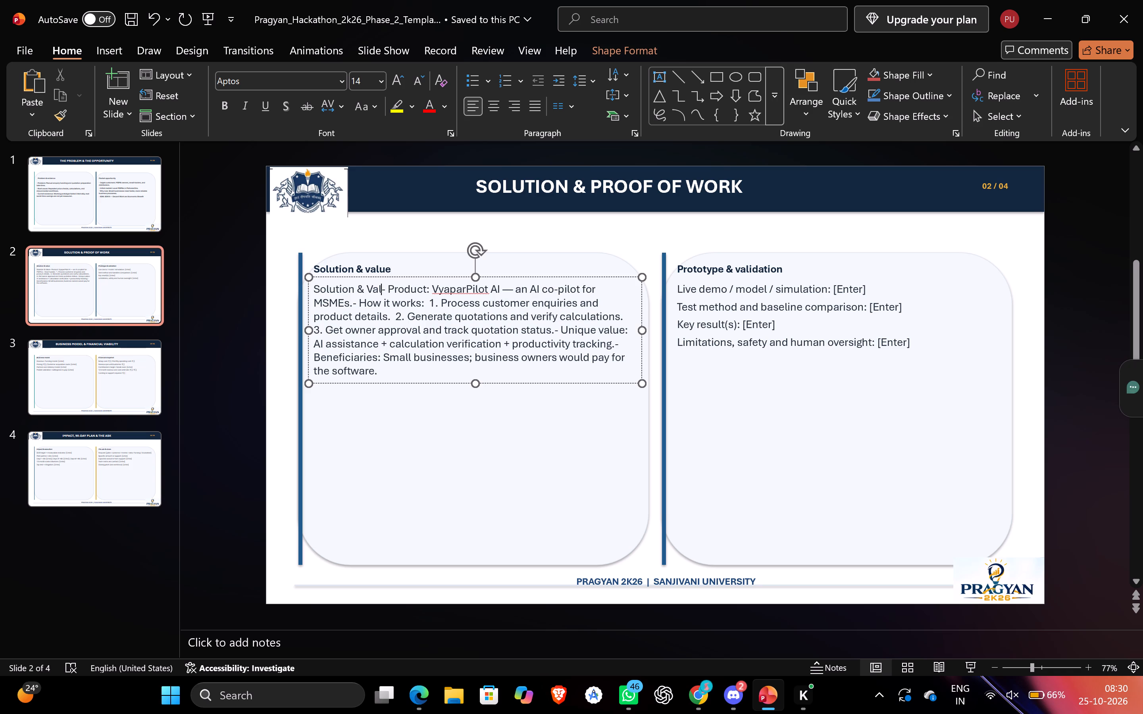
key(BackSpace)
key(BackSpace)
key(BackSpace)
key(BackSpace)
key(BackSpace)
key(BackSpace)
key(BackSpace)
key(BackSpace)
key(BackSpace)
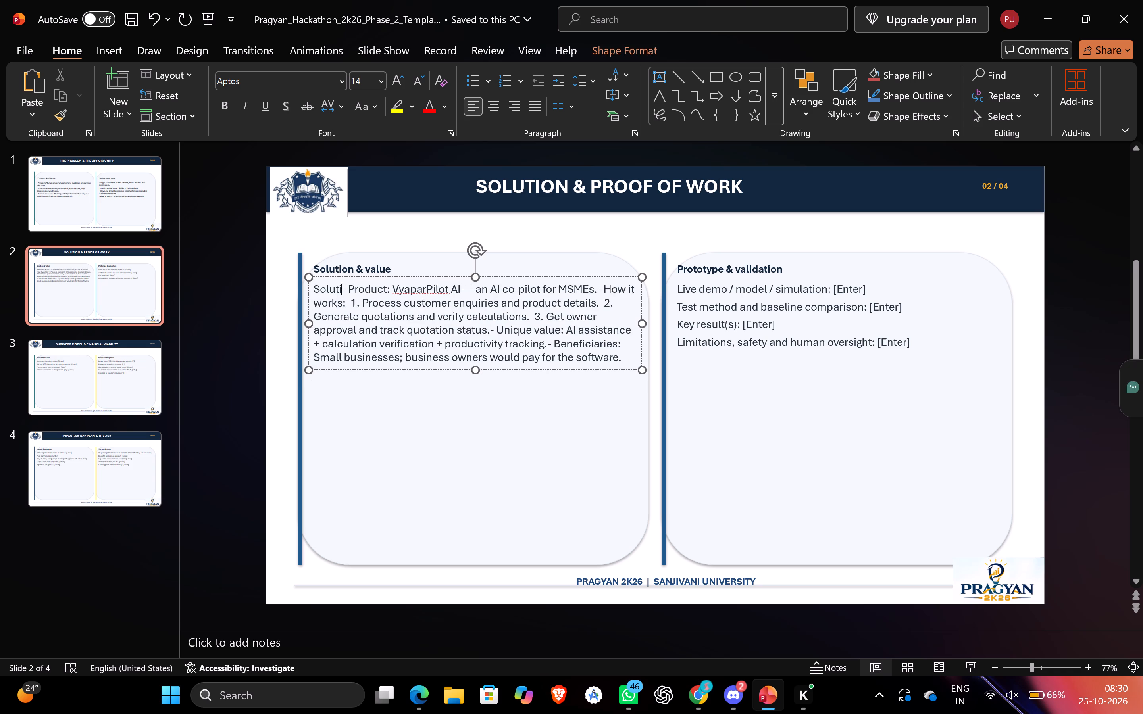
key(BackSpace)
key(BackSpace)
key(BackSpace)
key(BackSpace)
key(BackSpace)
key(BackSpace)
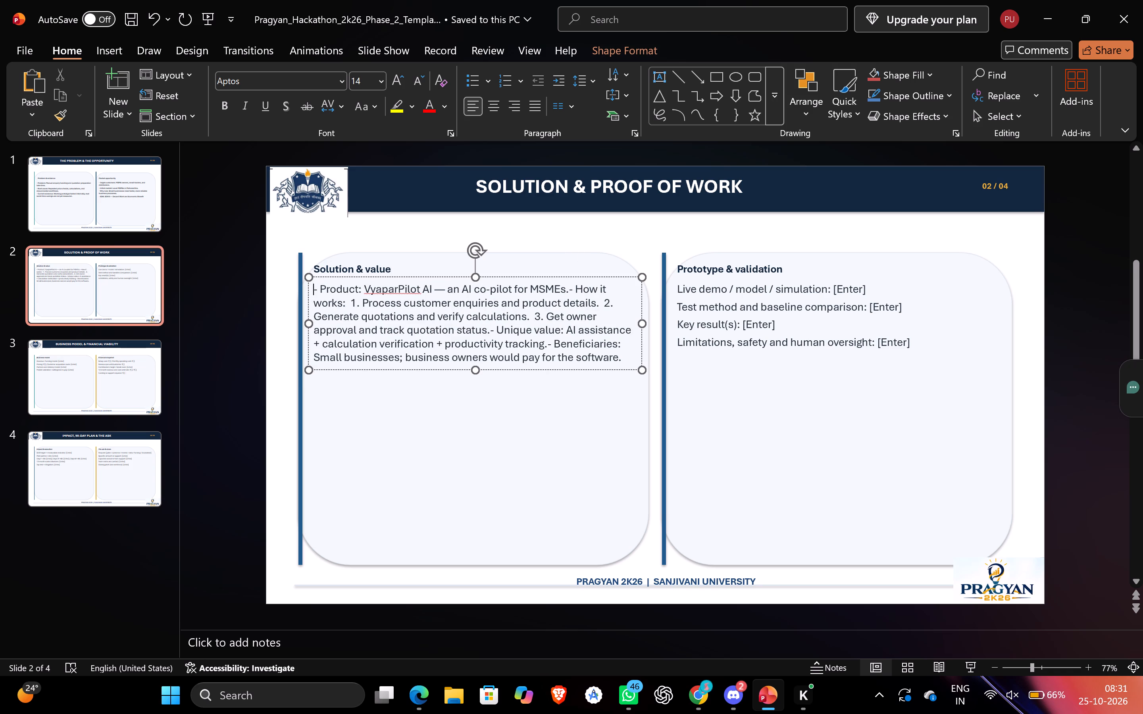
Move the VyaparPilot AI body text box and the Solution & value heading slightly lower within their card.
drag(636, 299, 637, 316)
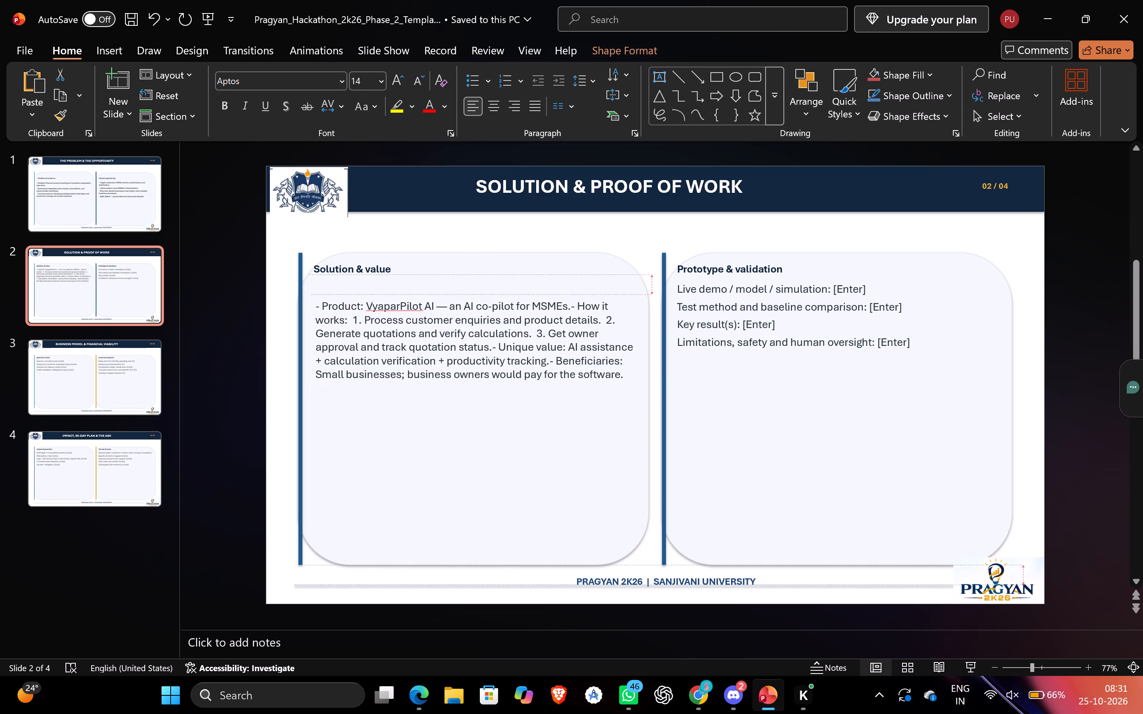
drag(637, 316, 633, 319)
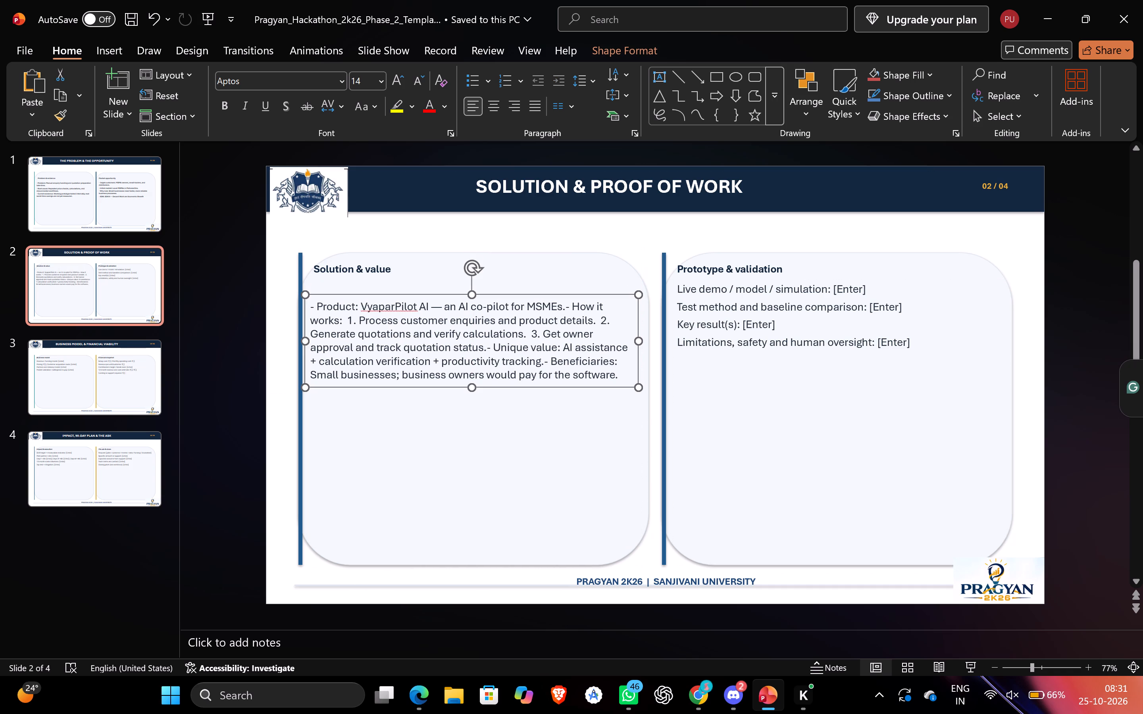
click(419, 269)
drag(419, 269, 419, 280)
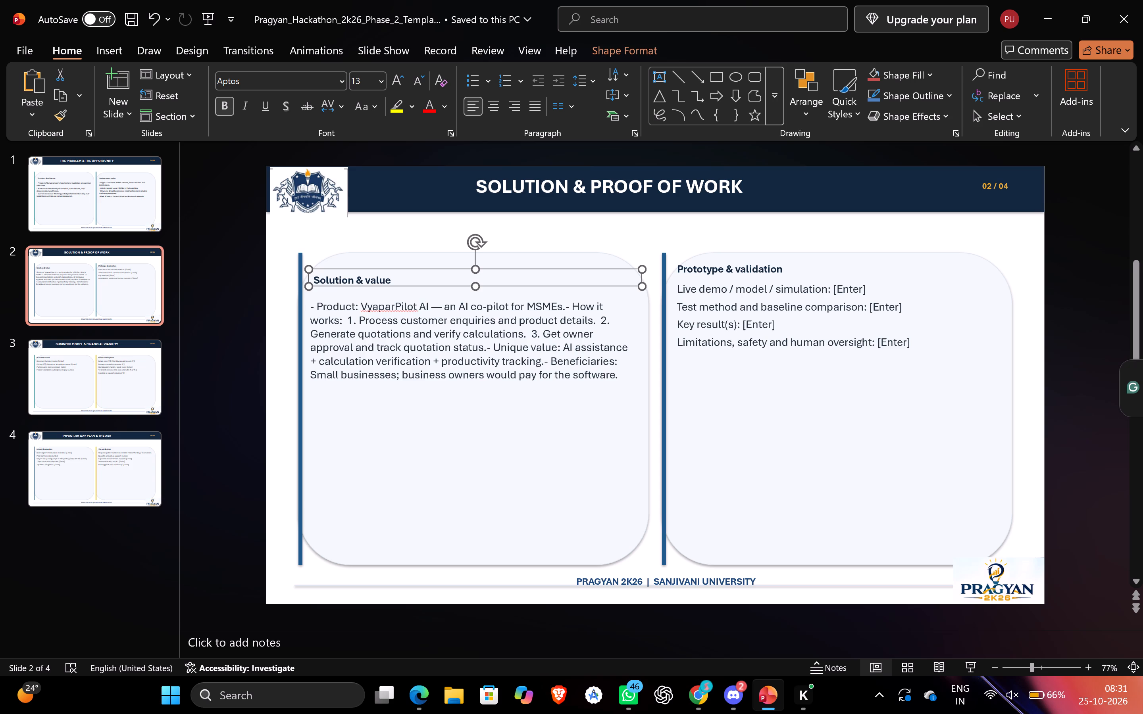
Insert line breaks so each of the three numbered "How it works" points starts on its own line.
click(346, 321)
key(shift+Return)
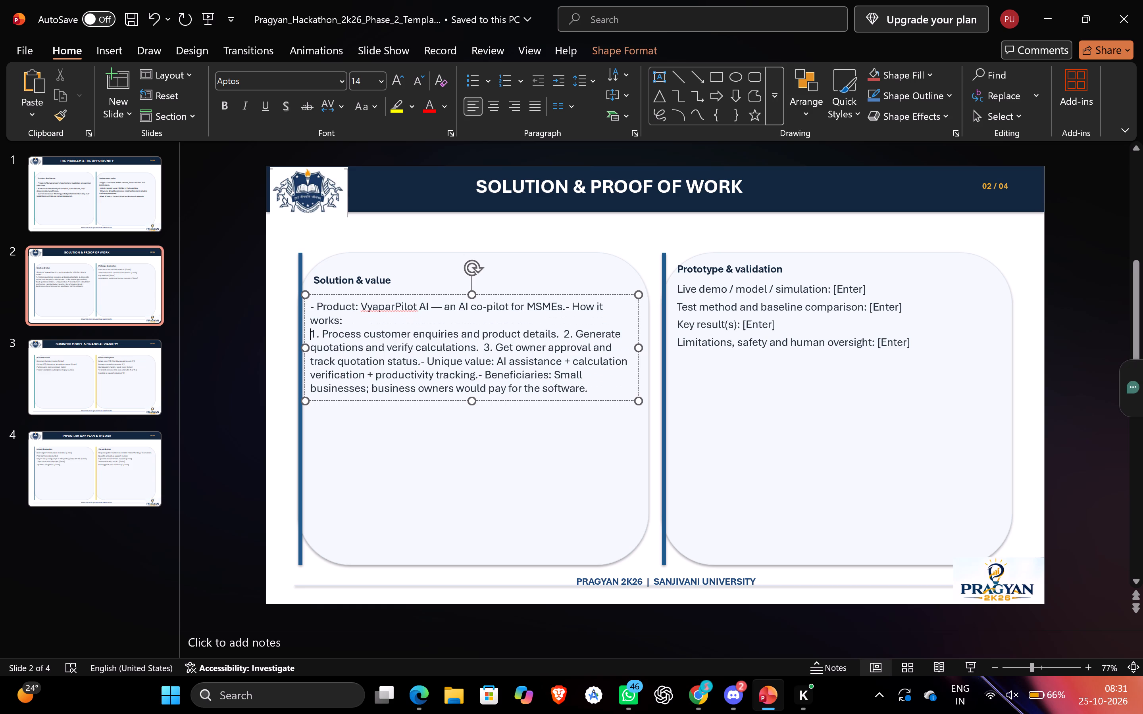
click(564, 333)
key(shift+Return)
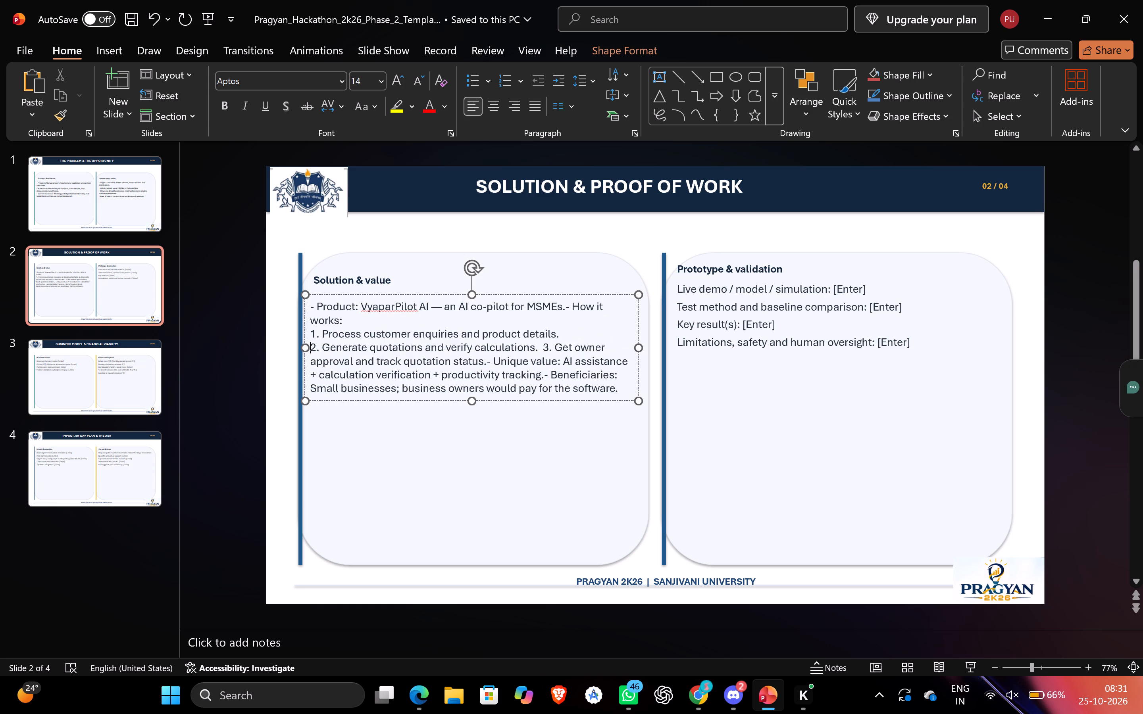
click(540, 349)
key(shift+Return)
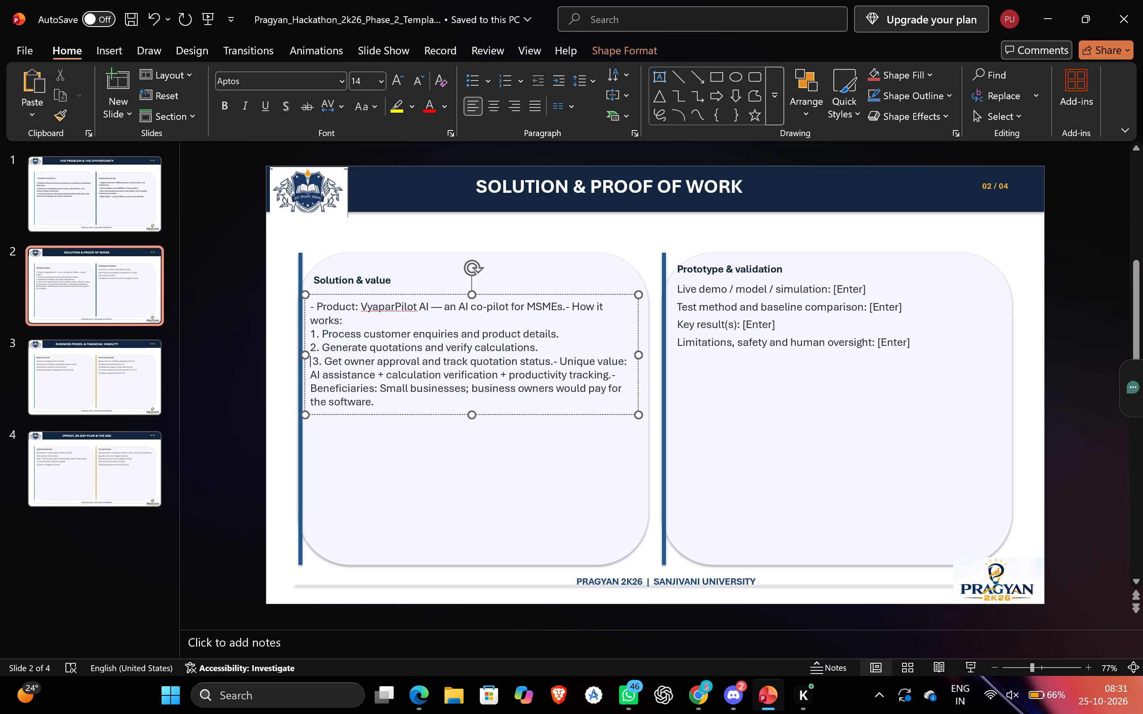
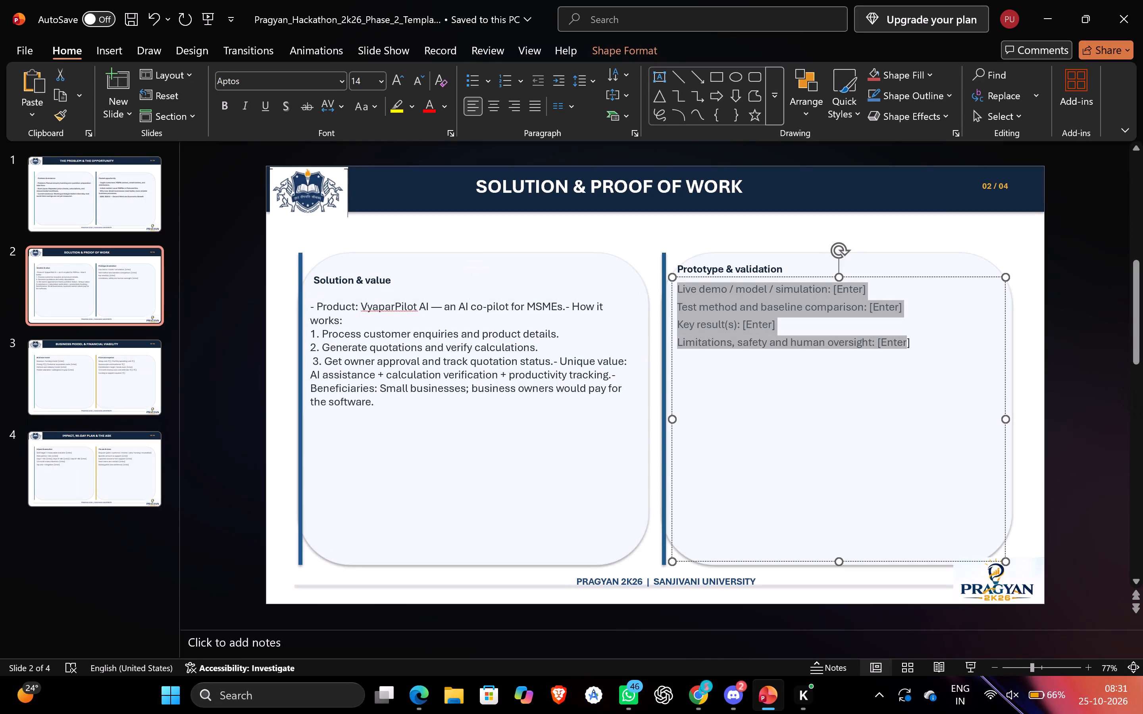
Replace the selected placeholder lines under the Prototype & validation heading with the copied demo, testing, key result and safety text.
key(ctrl+v)
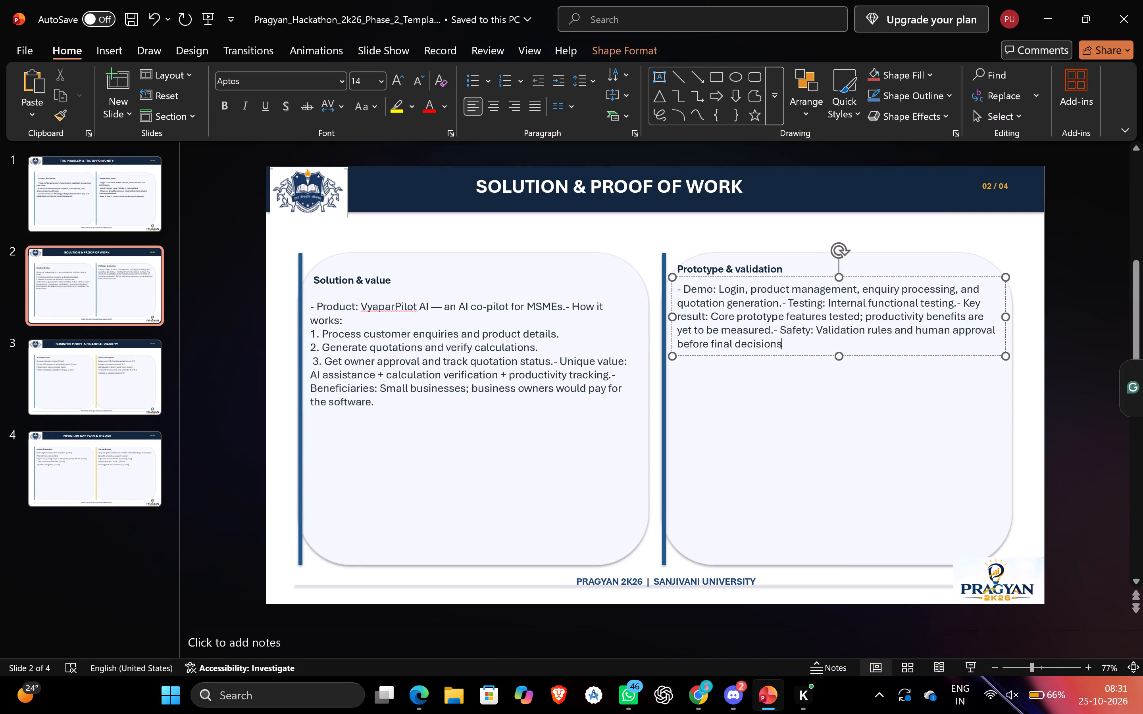
Move the Prototype & validation body text box and its heading slightly lower within their card, roughly level with the Solution & value heading.
drag(1001, 308, 994, 329)
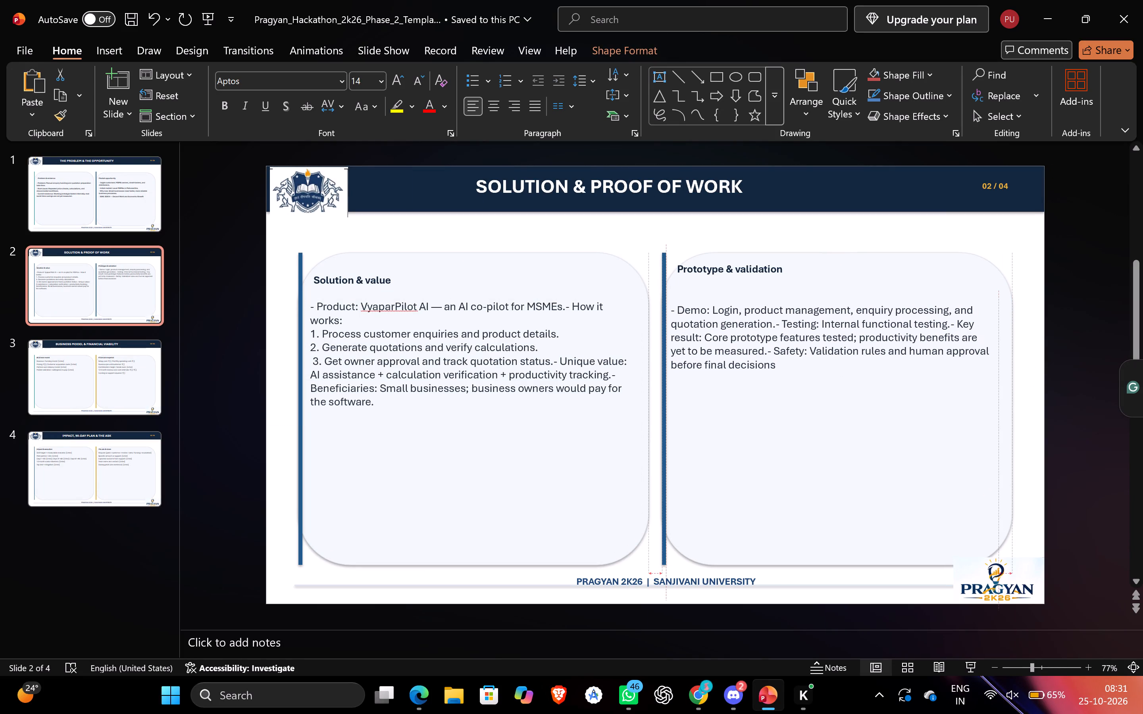
drag(994, 329, 999, 330)
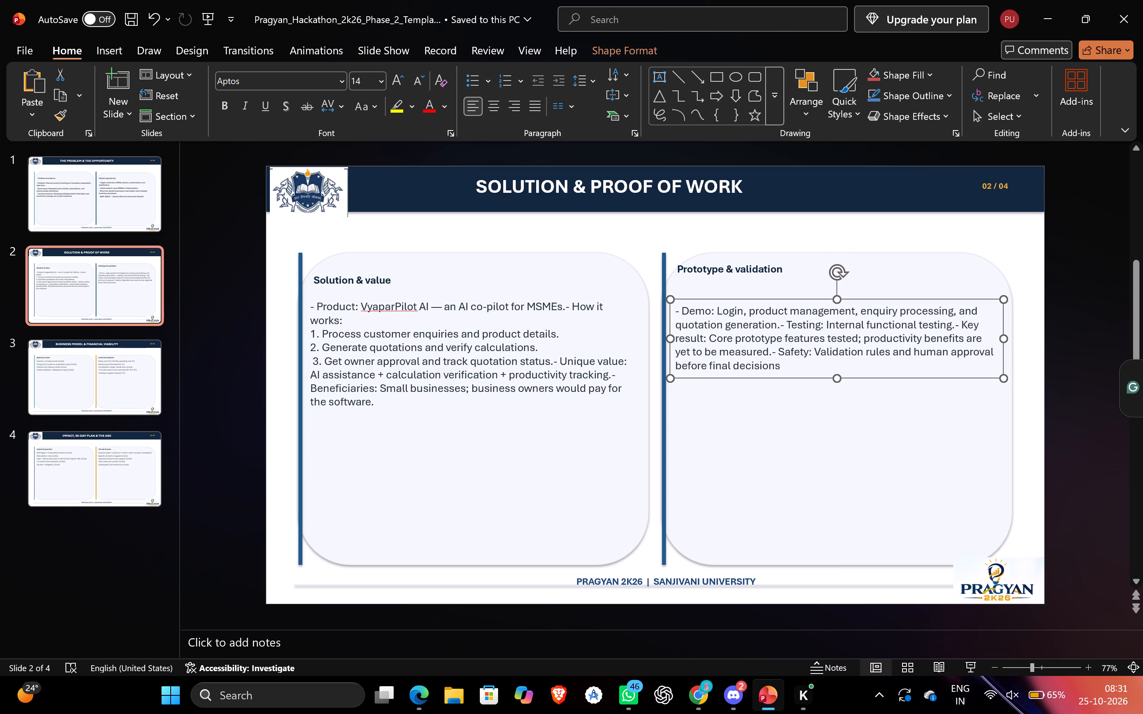
click(812, 267)
drag(812, 267, 812, 276)
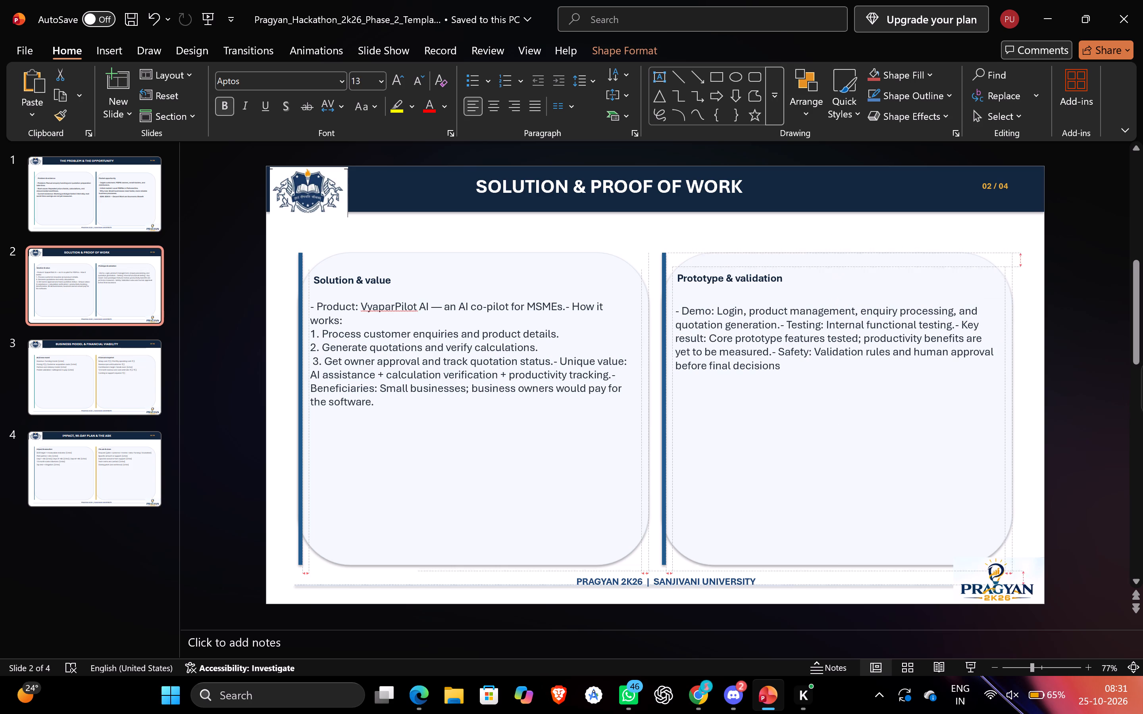
drag(812, 276, 812, 279)
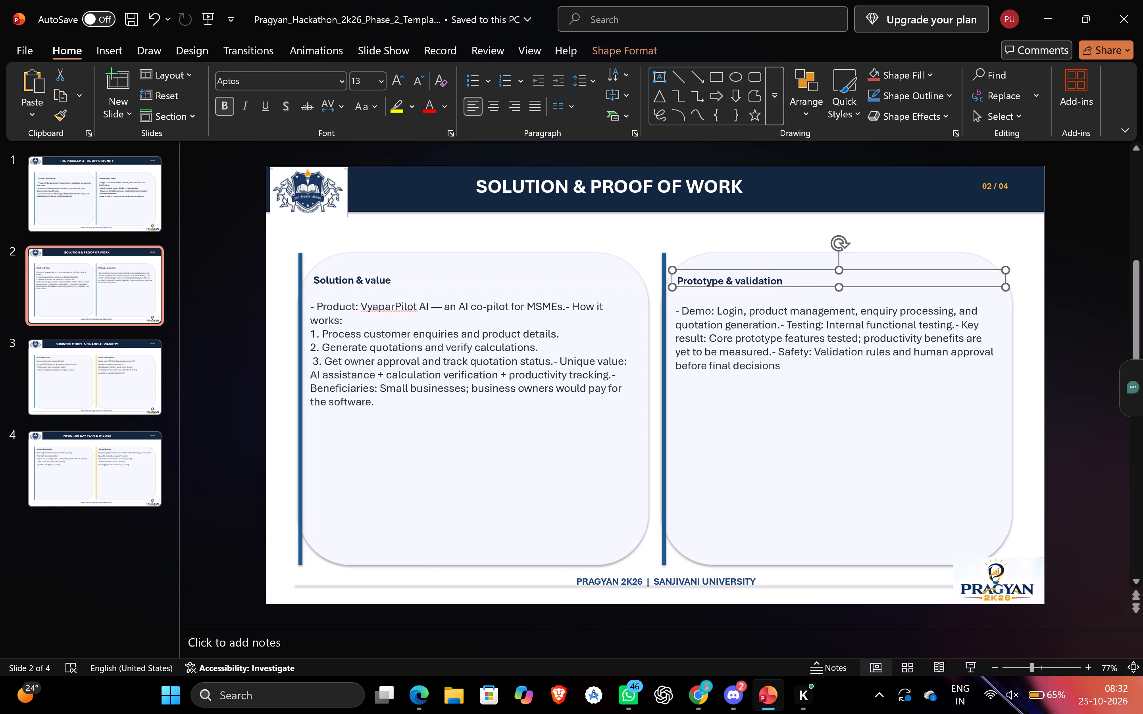
click(740, 335)
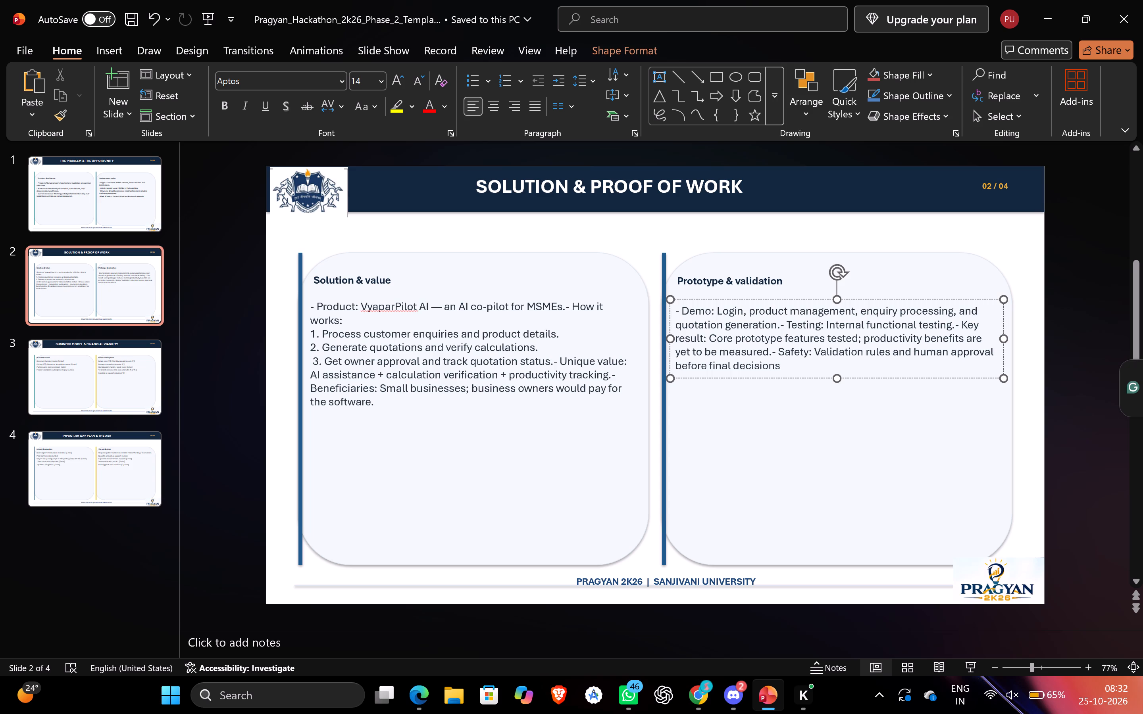
Make all of the VyaparPilot AI body text under the Solution & value heading bold.
drag(314, 307, 396, 427)
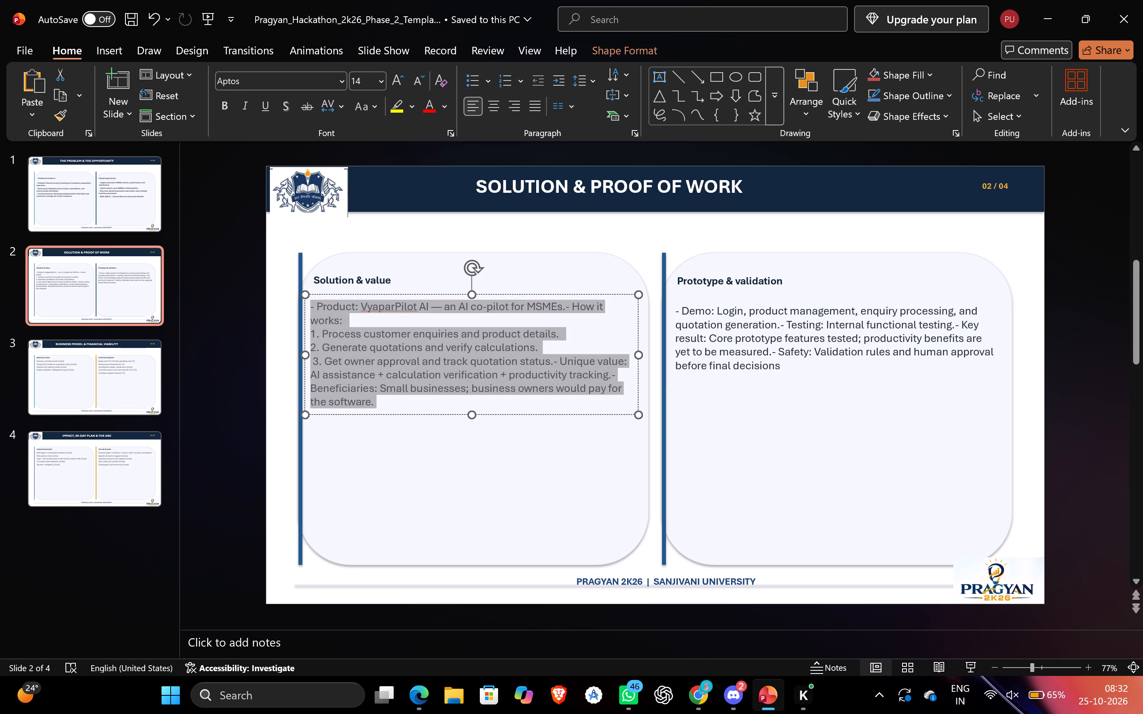
drag(396, 427, 397, 430)
click(229, 110)
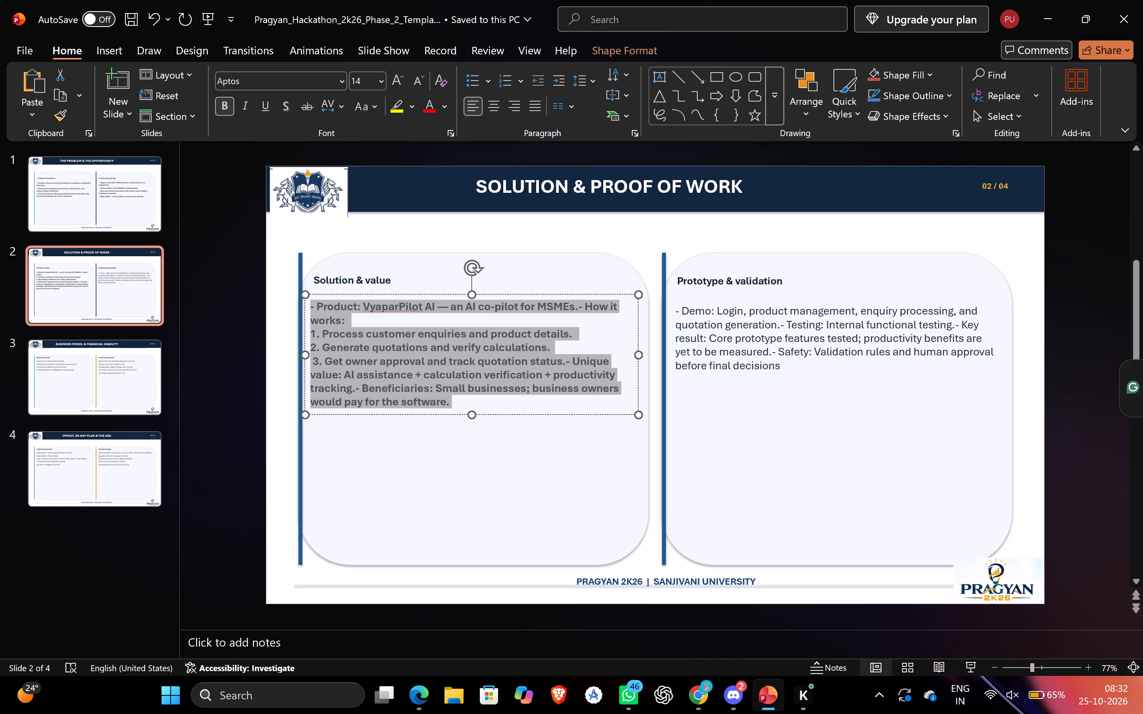
Set the font size of the Solution & value heading to 14.
double_click(333, 280)
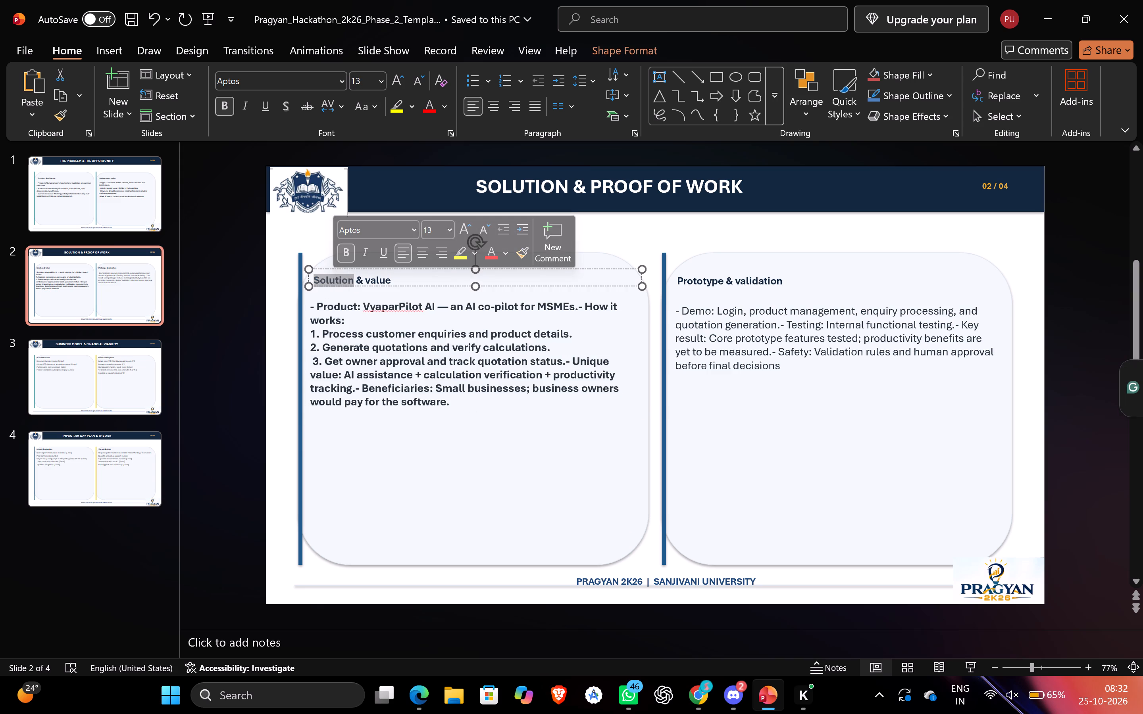
click(388, 298)
click(387, 284)
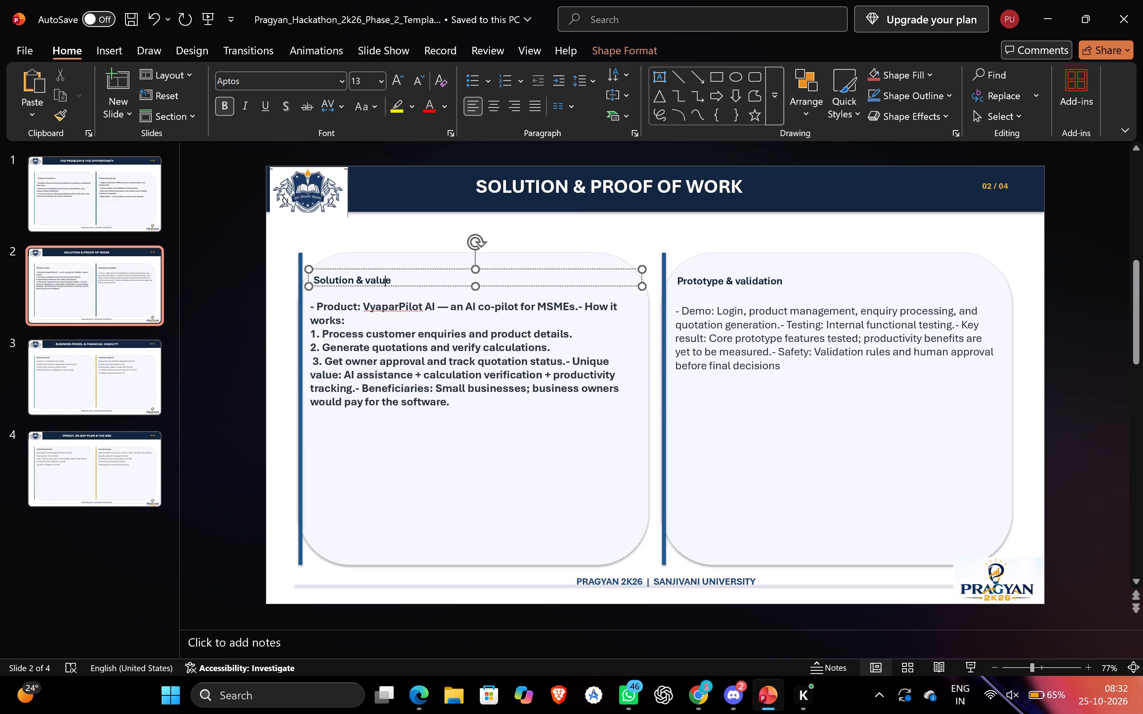
click(393, 281)
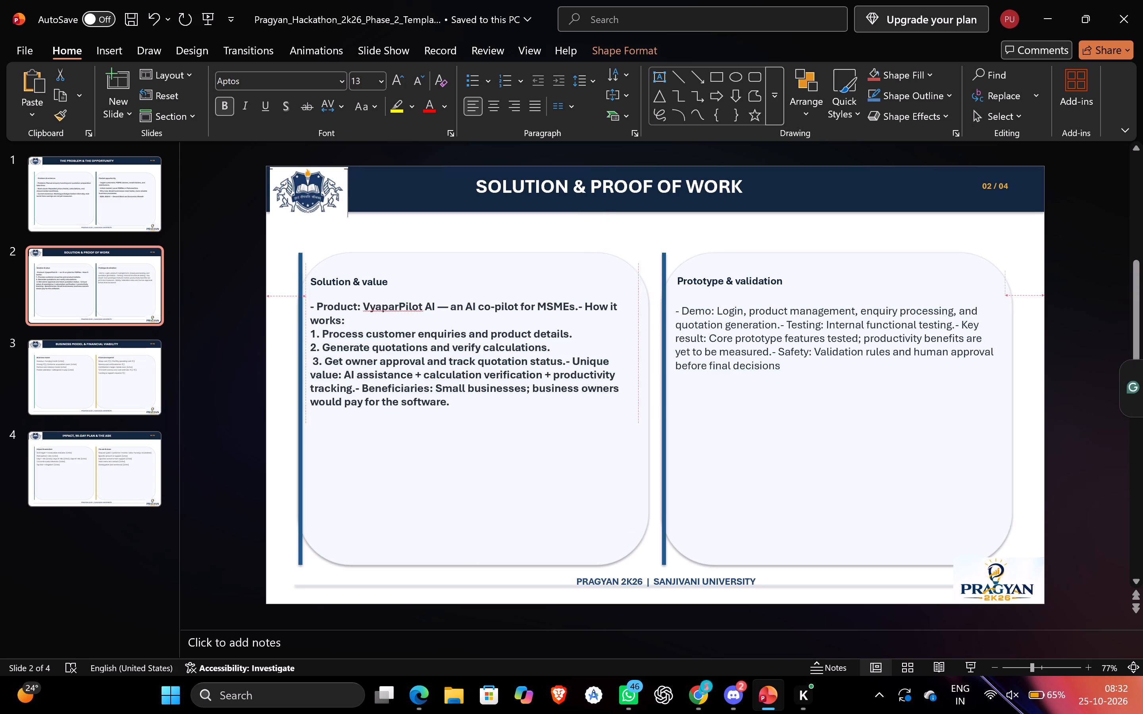
click(429, 483)
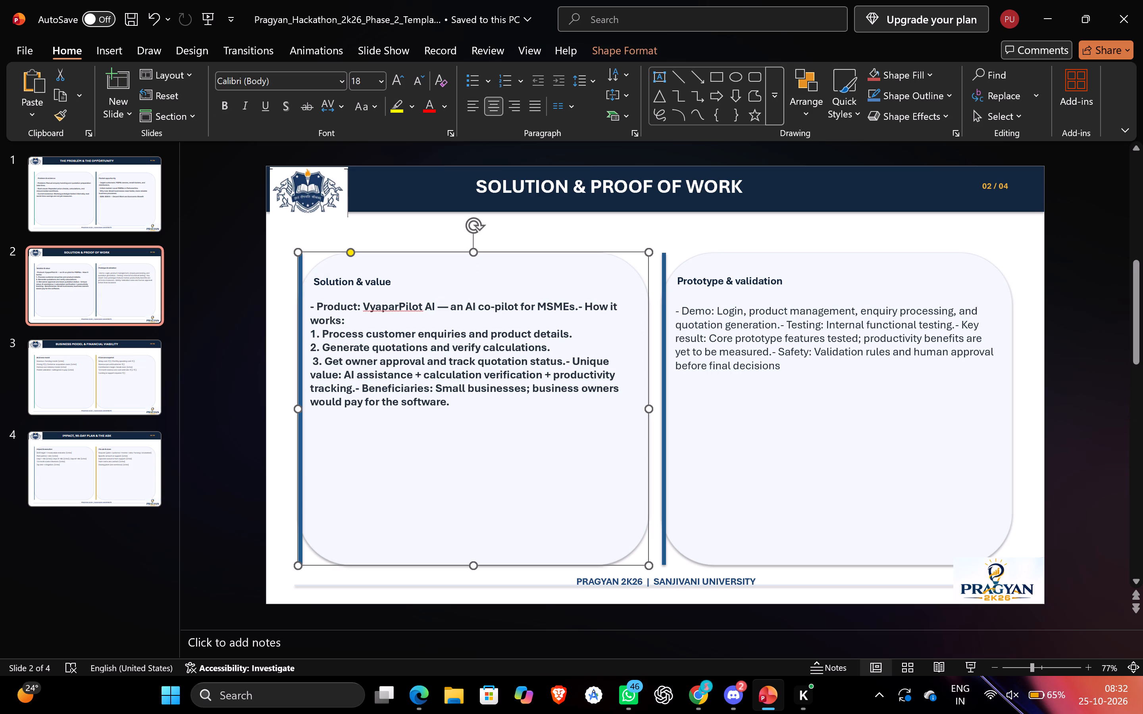
click(395, 282)
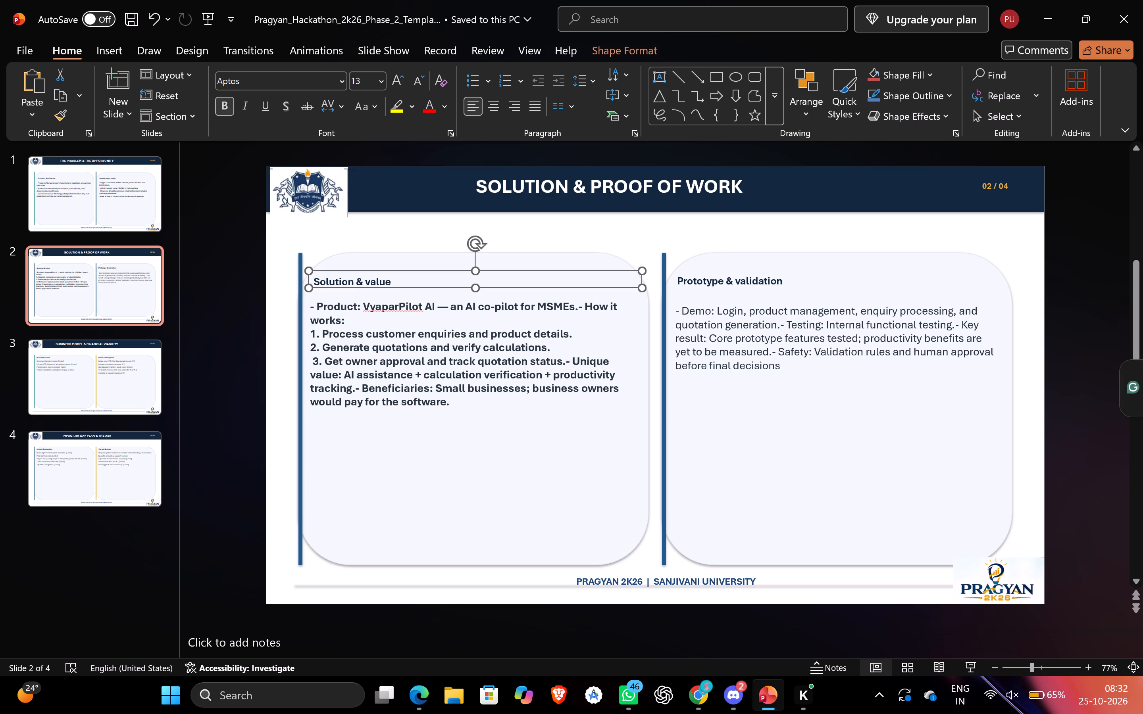
drag(316, 281, 398, 282)
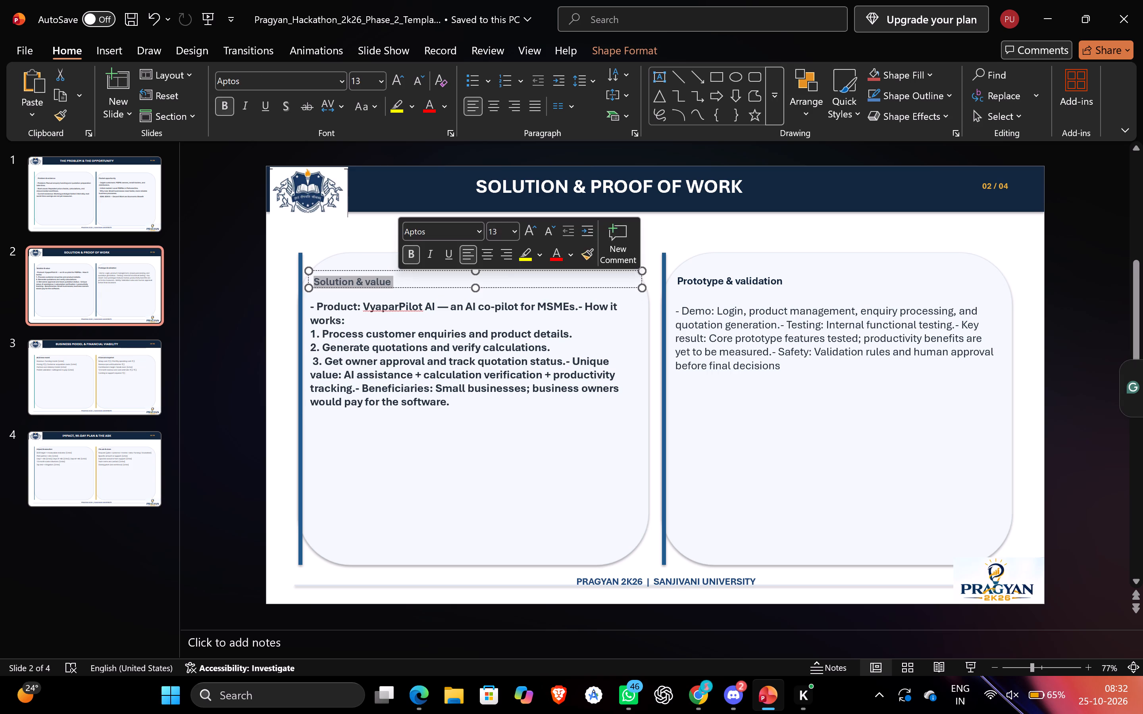
click(379, 80)
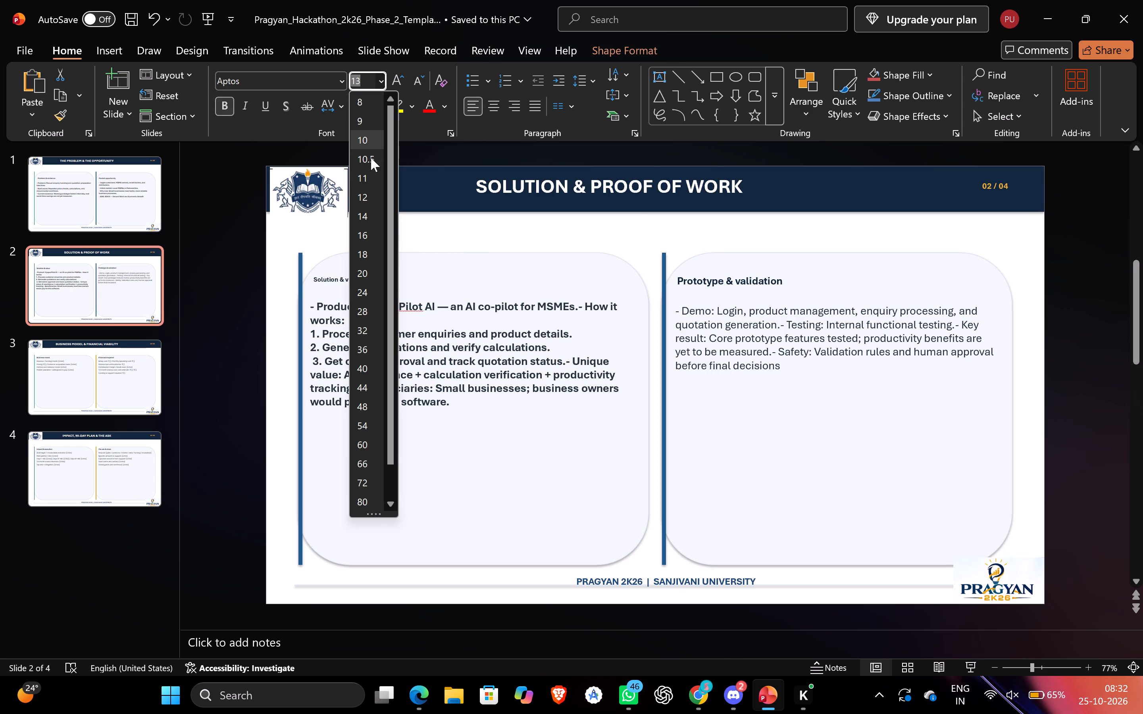
click(369, 214)
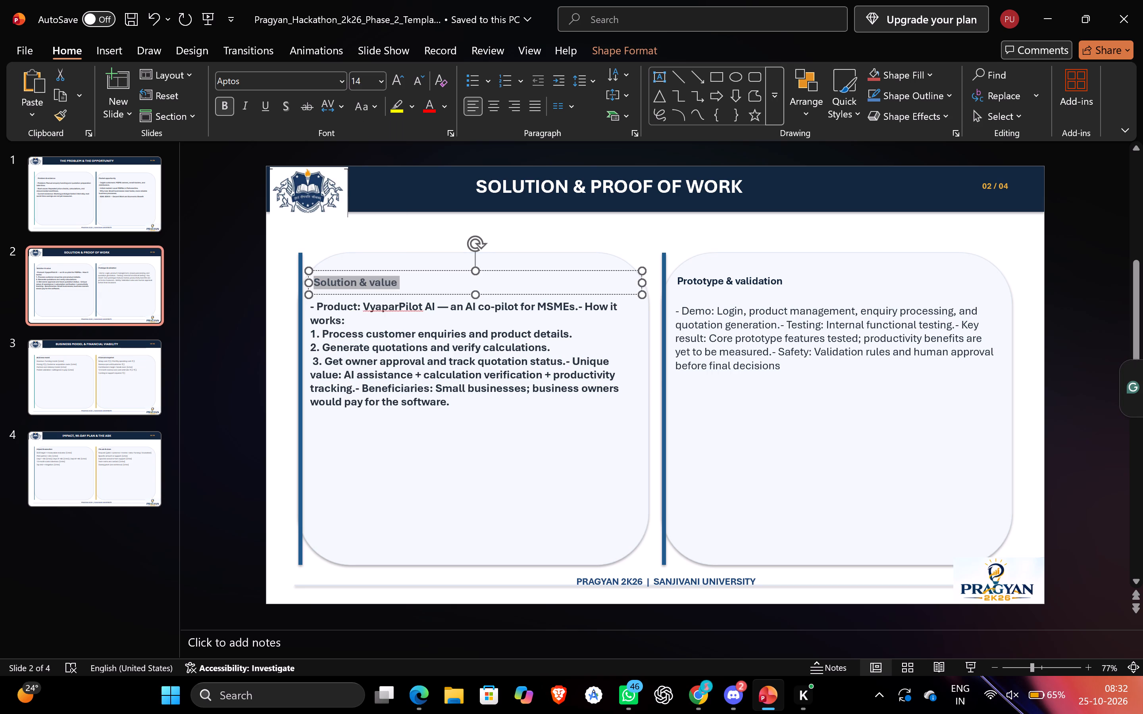
Make all of the body text under the Prototype & validation heading bold.
drag(677, 309, 813, 377)
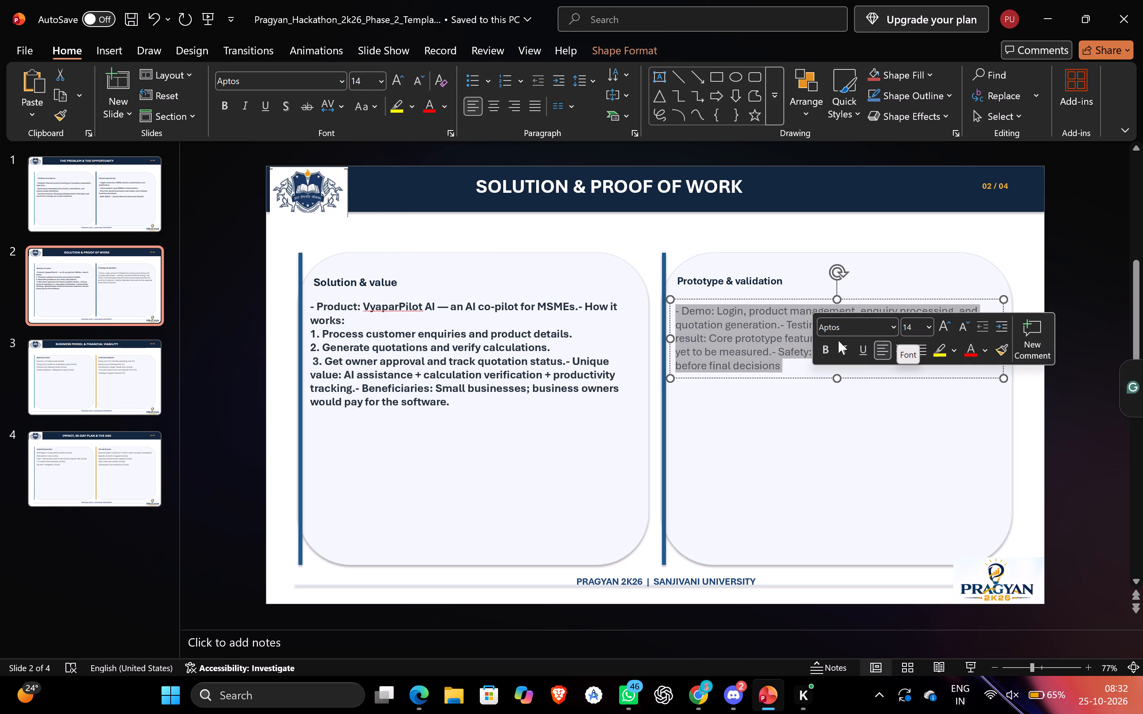
click(828, 345)
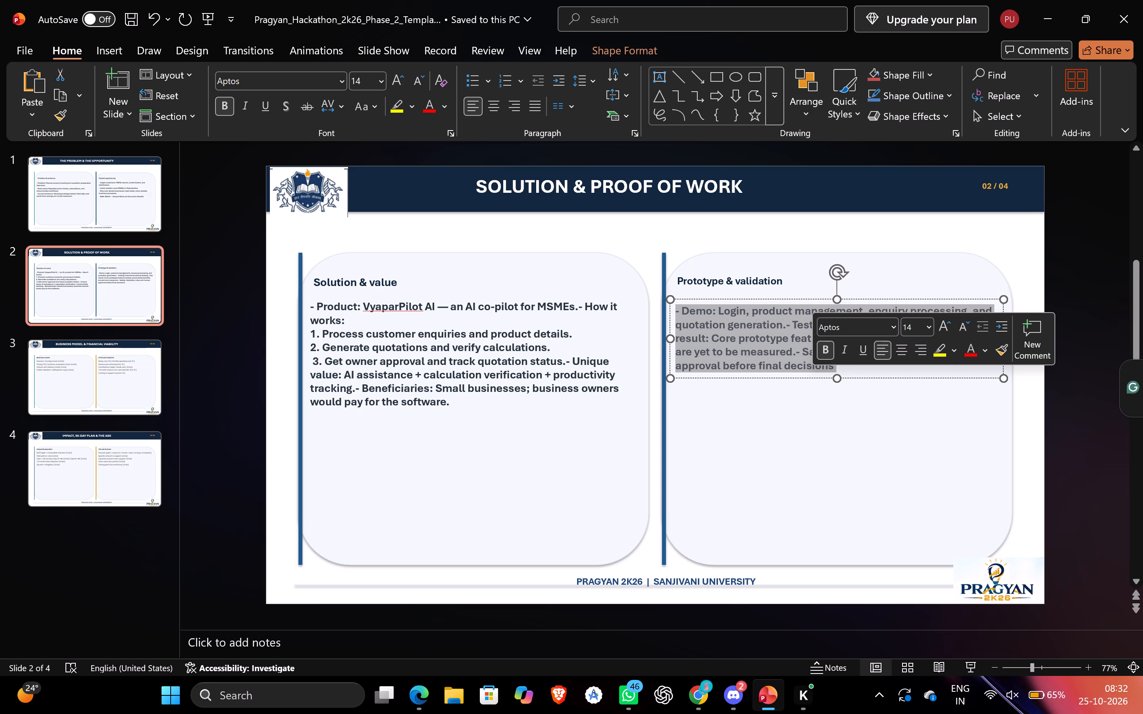
Select the full Prototype & validation heading text for a font size change.
drag(780, 284, 709, 284)
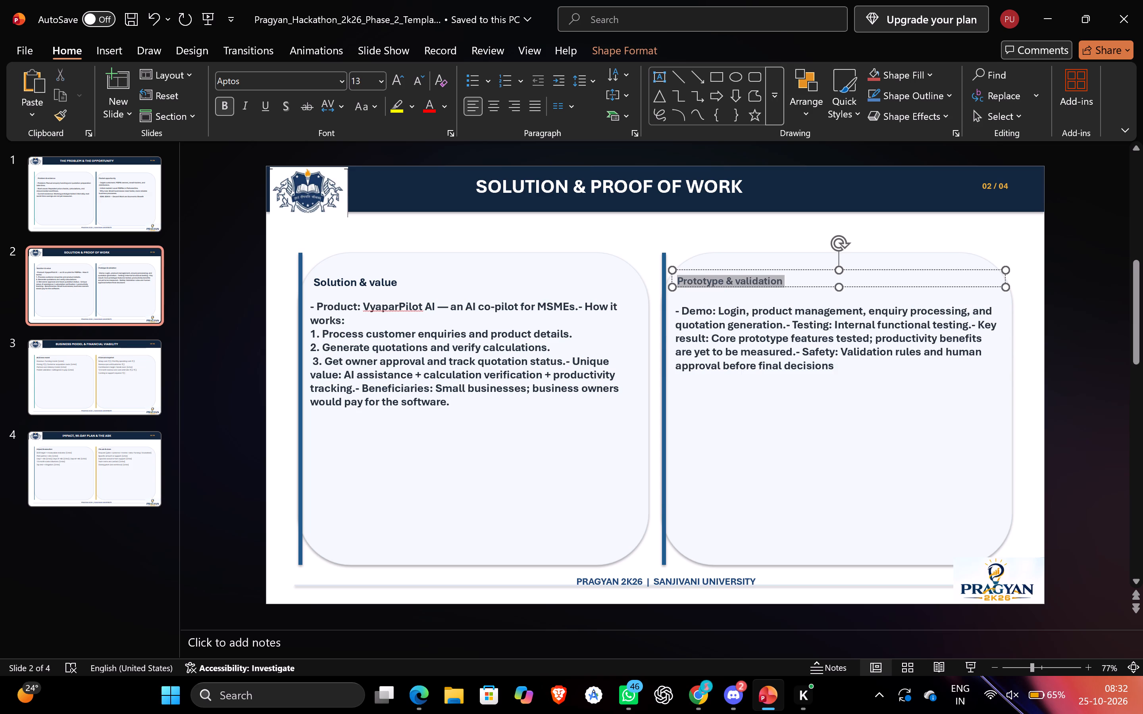
drag(709, 284, 686, 285)
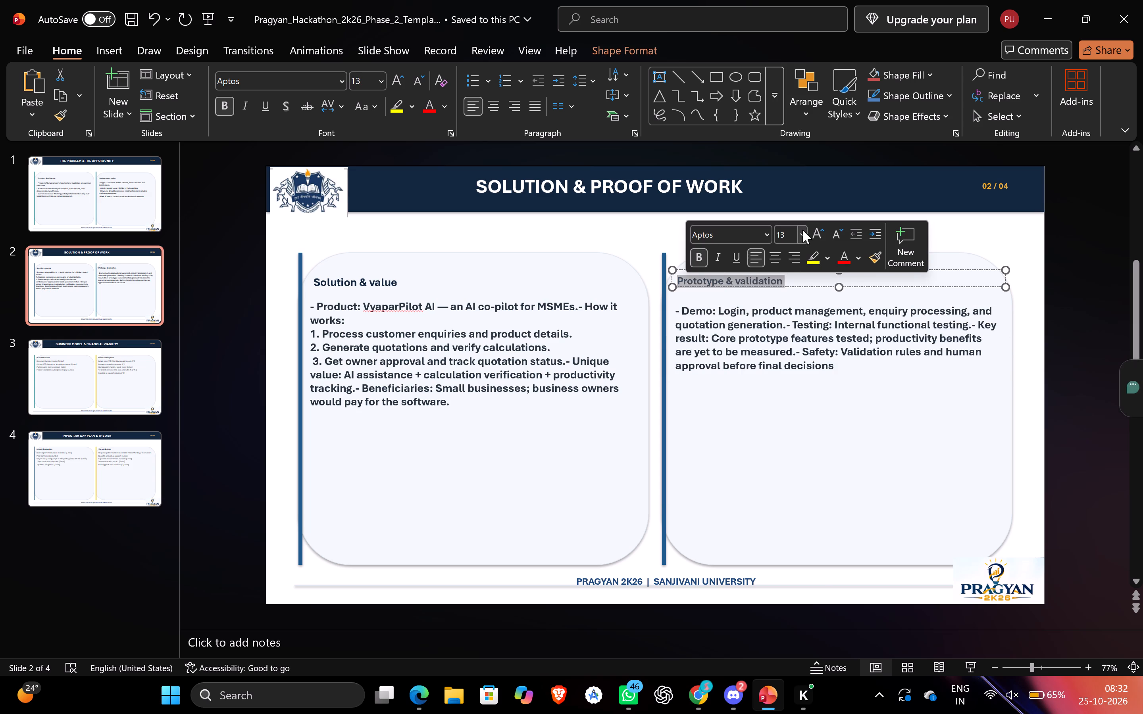
Set the font size of the Prototype & validation heading to 14.
click(802, 230)
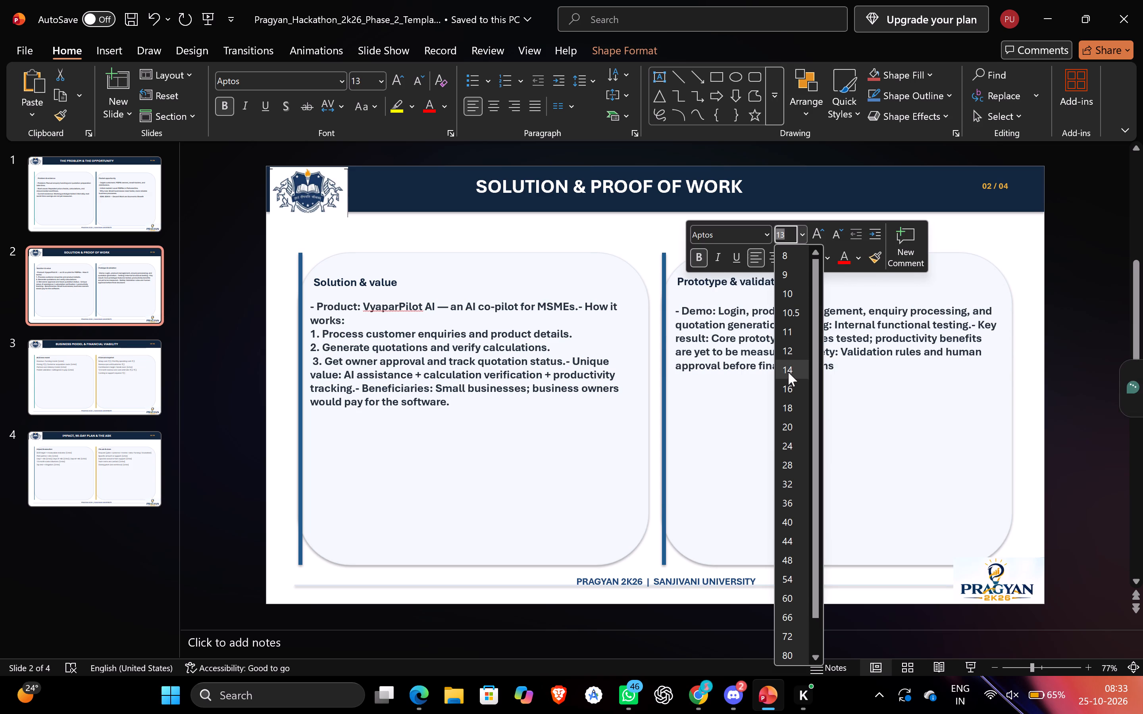
click(788, 372)
click(760, 400)
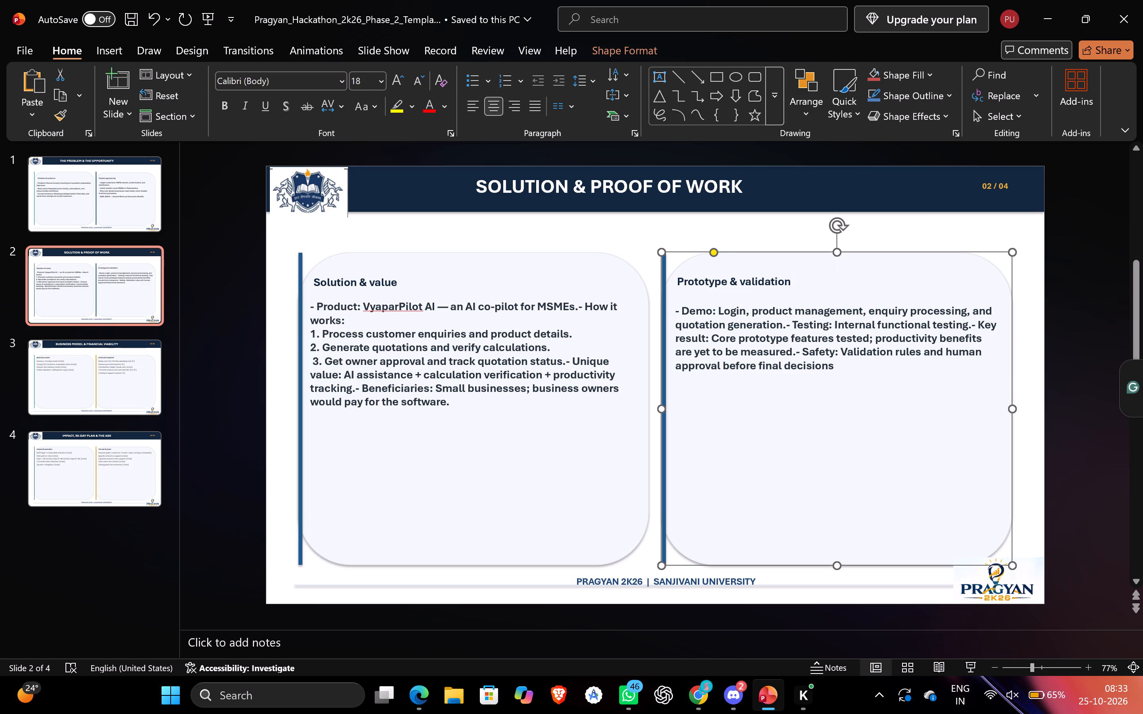
Insert line breaks before "- Testing", "- Key result" and "- Safety" in the Prototype & validation body text.
click(787, 326)
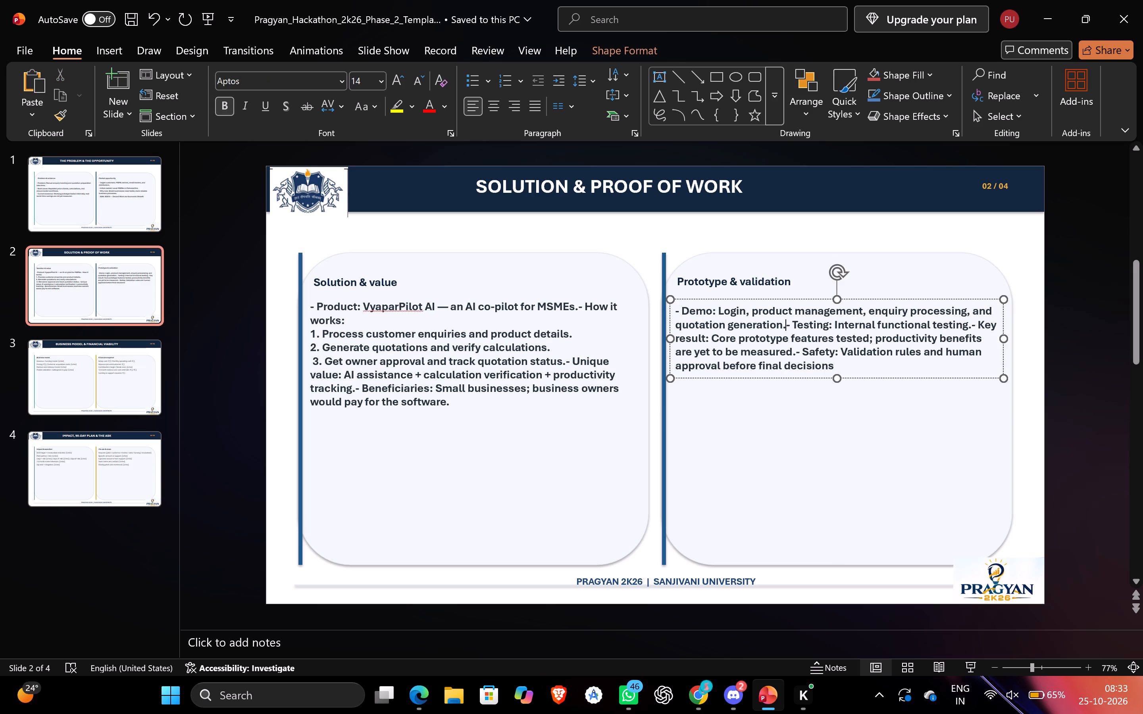
key(shift+Return)
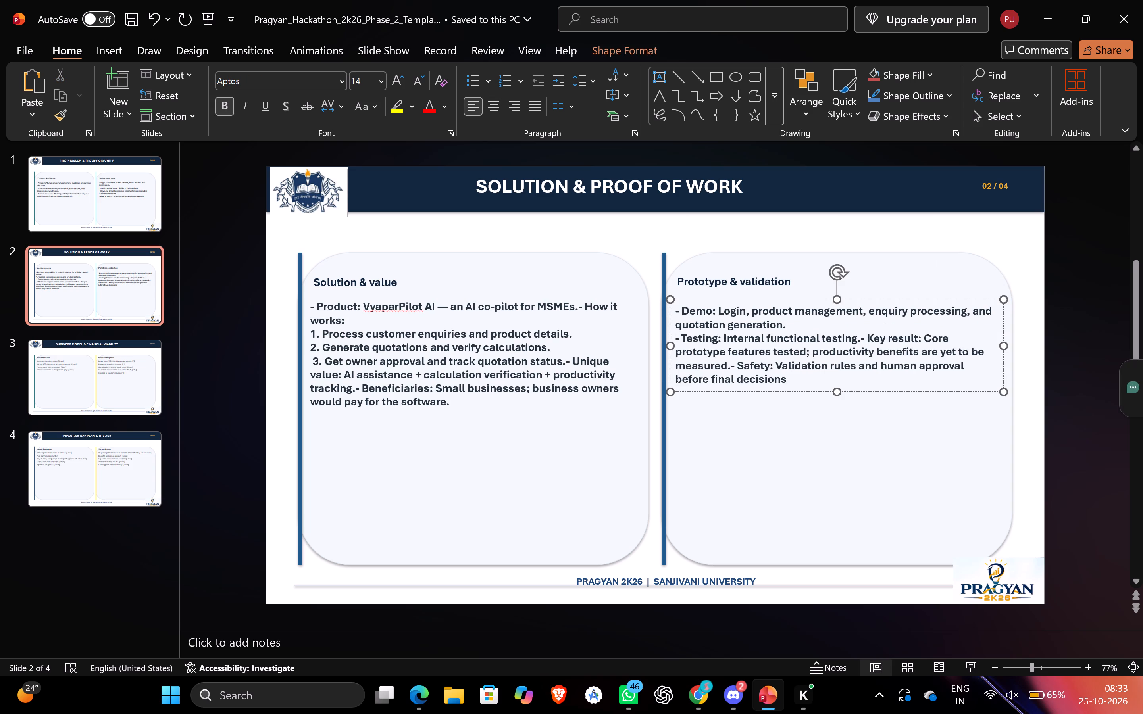
click(859, 338)
key(shift+Return)
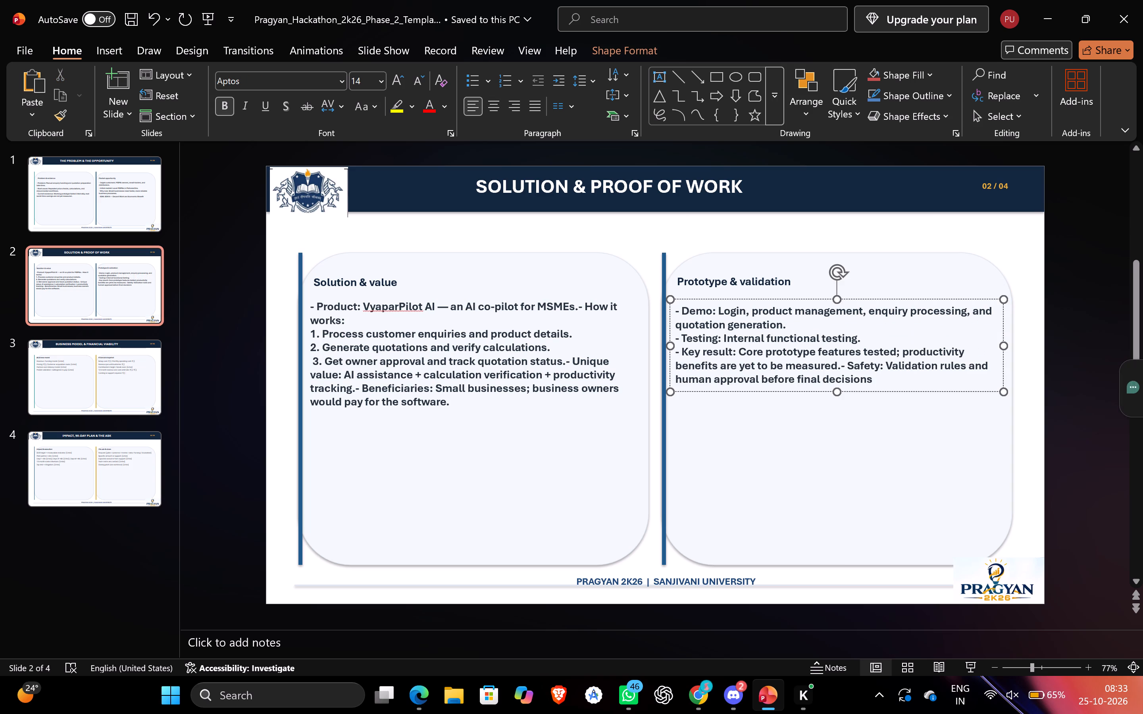
click(841, 365)
key(shift+Return)
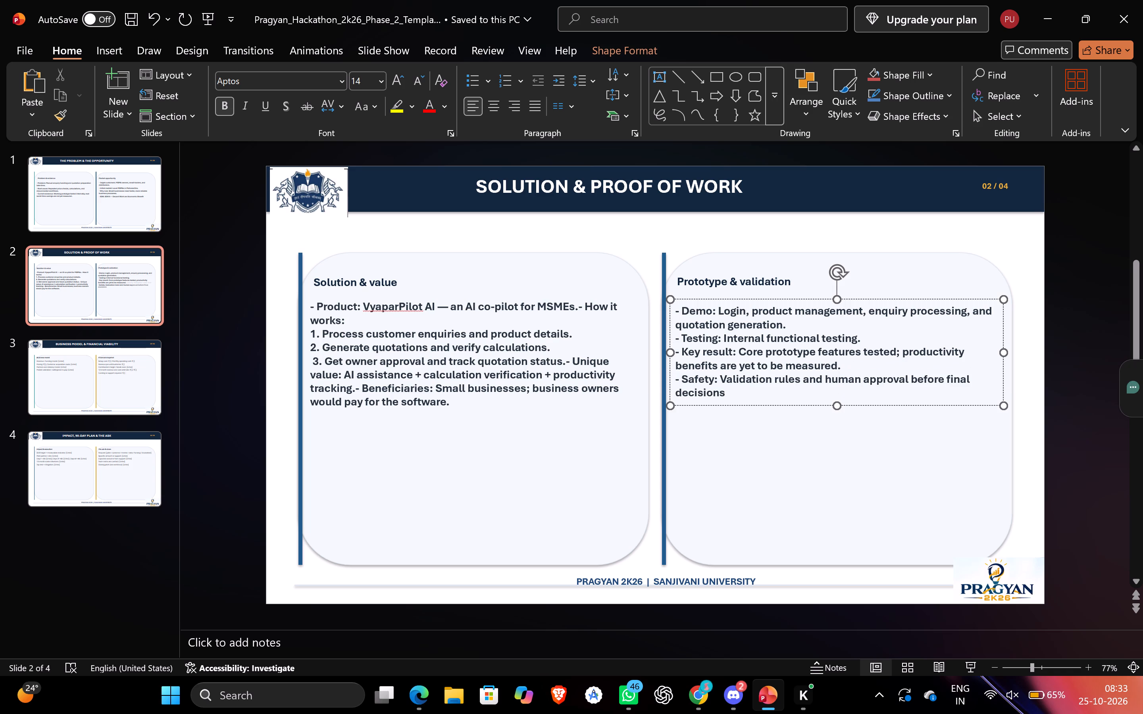
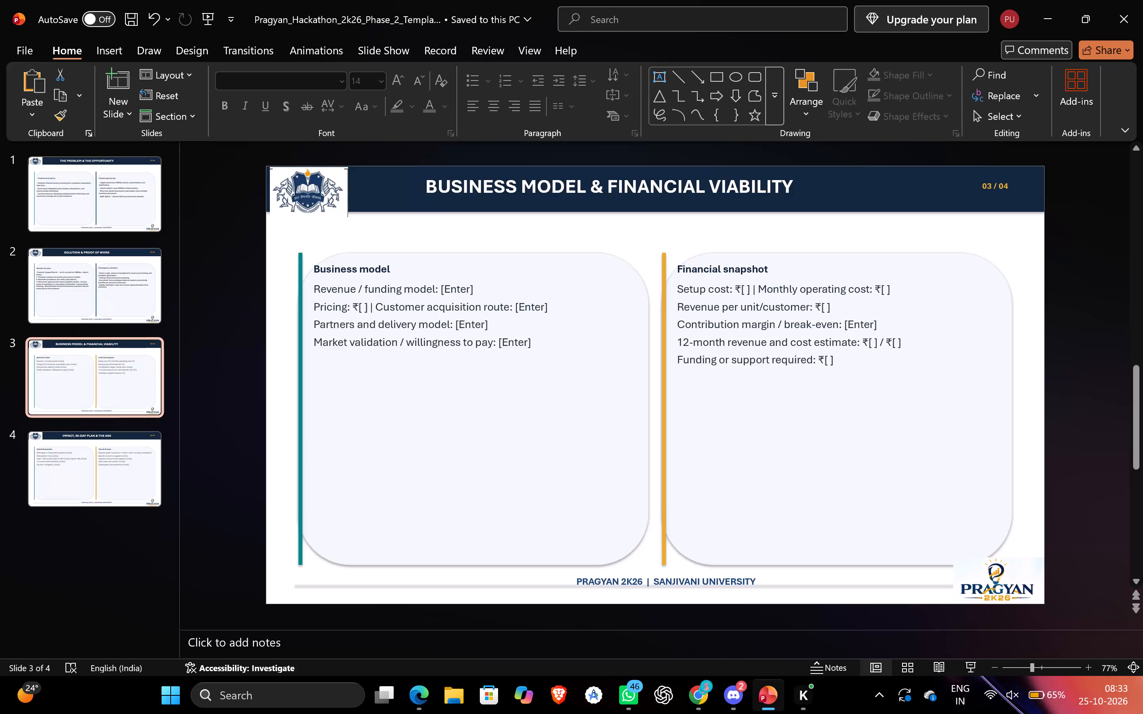
Move the Business model body text box slightly down, leaving a gap below its heading and keeping it roughly left-aligned with the heading.
click(612, 311)
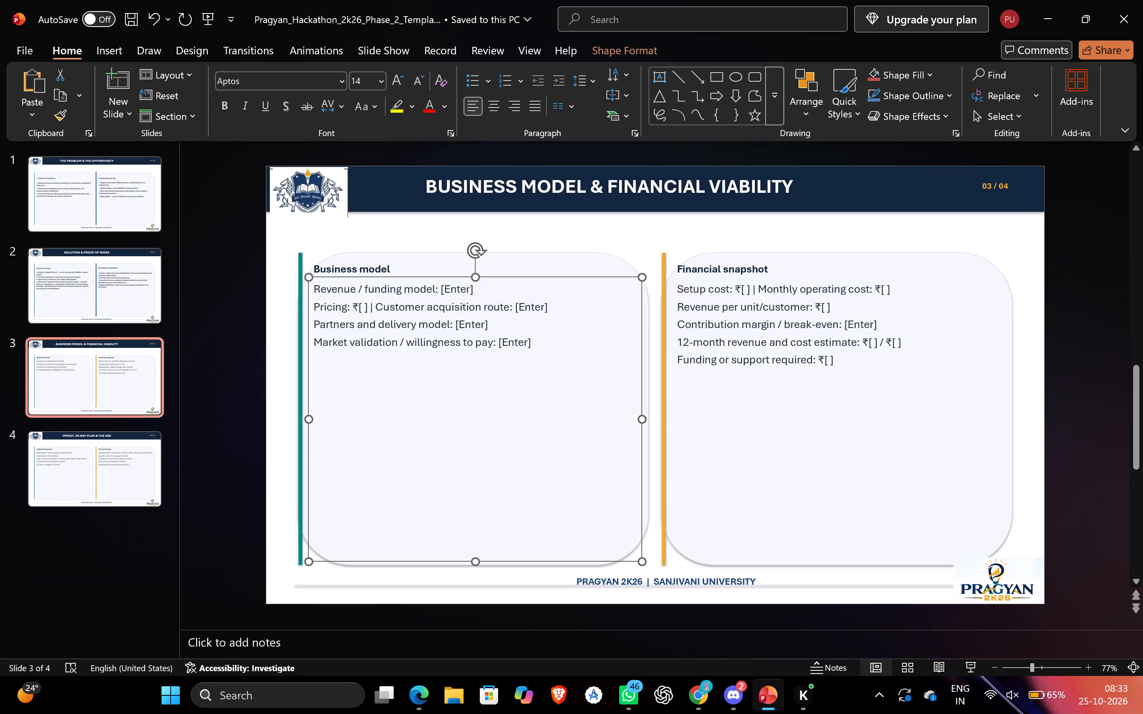
click(597, 309)
click(525, 315)
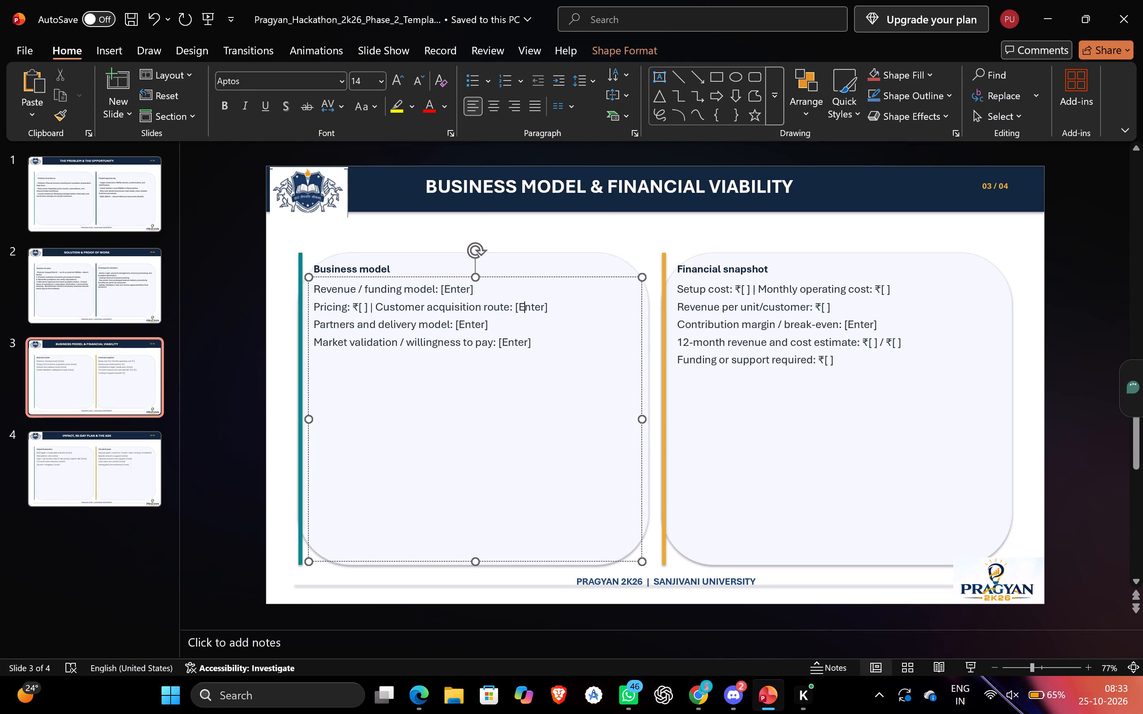
drag(597, 317, 597, 344)
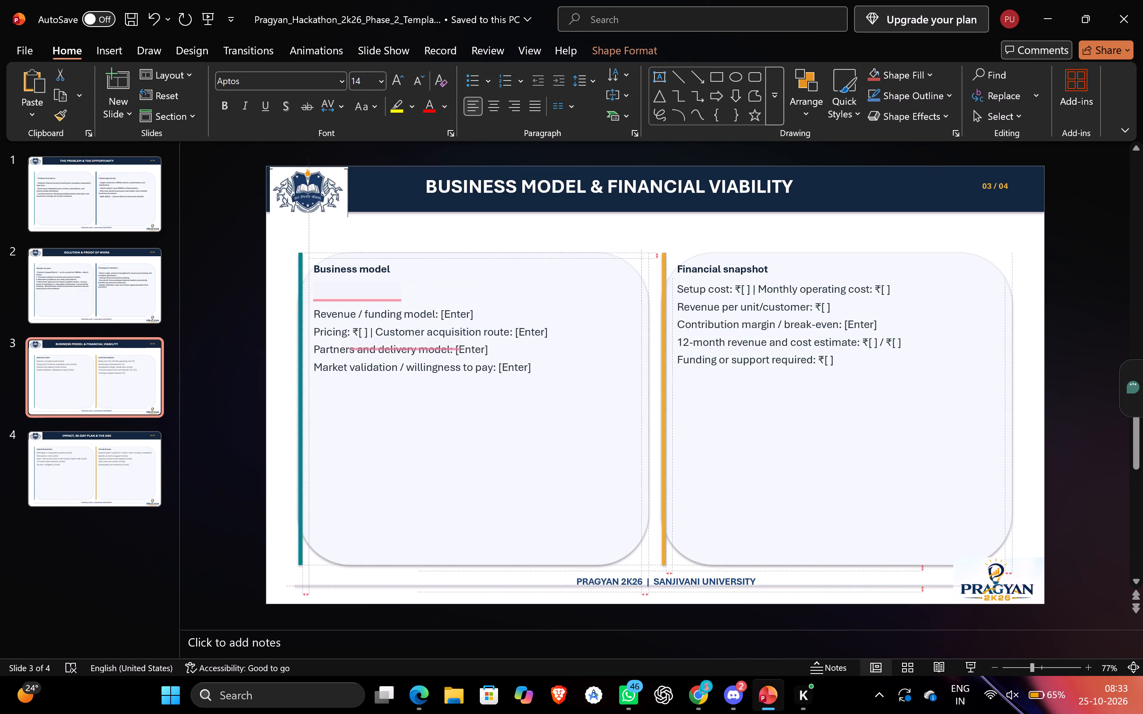
drag(597, 344, 594, 345)
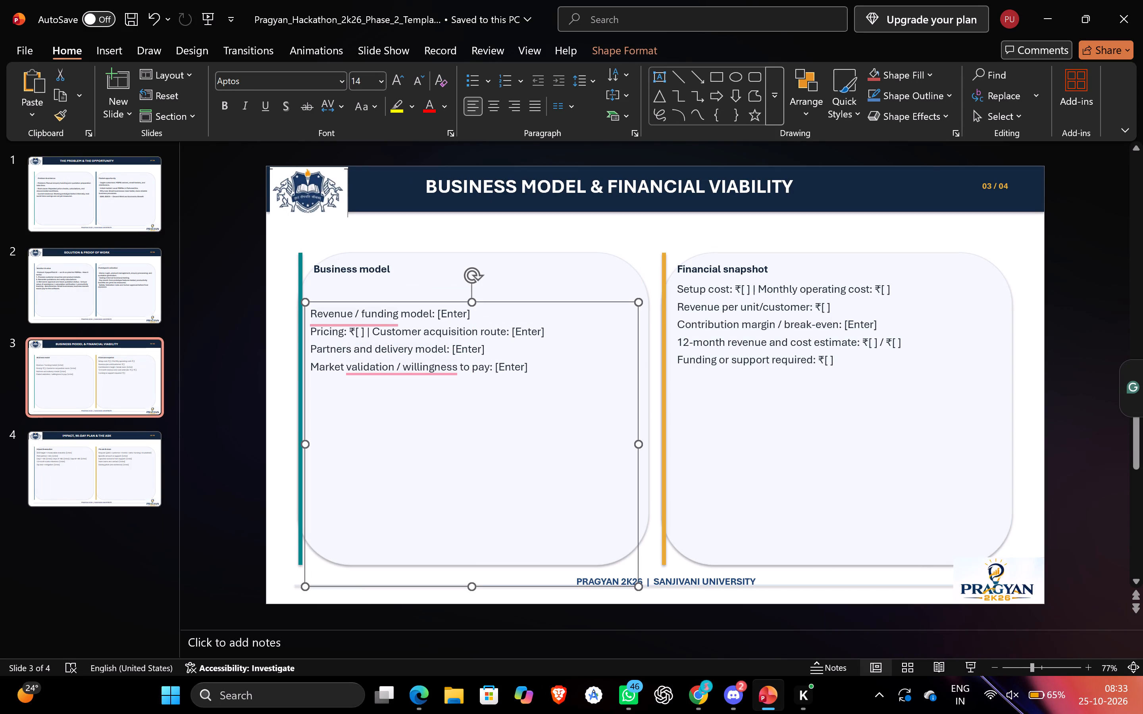
drag(567, 351, 572, 351)
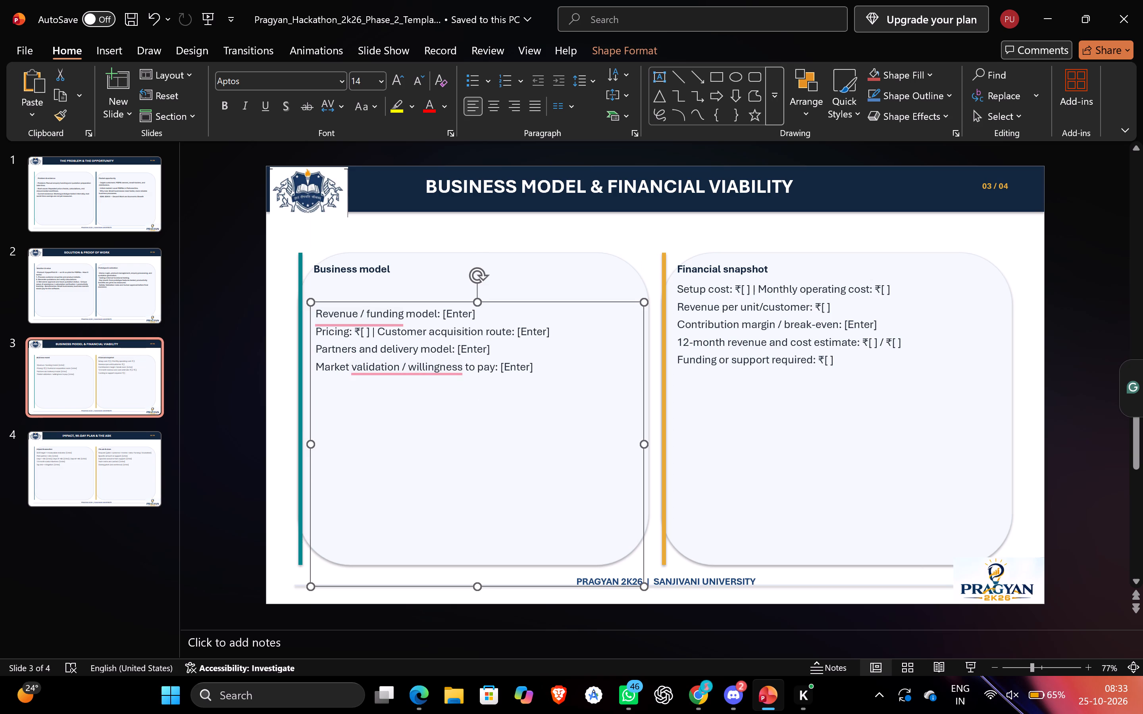
Move the Business model heading slightly down, closer to its body text on slide 3.
click(433, 265)
drag(433, 265, 435, 278)
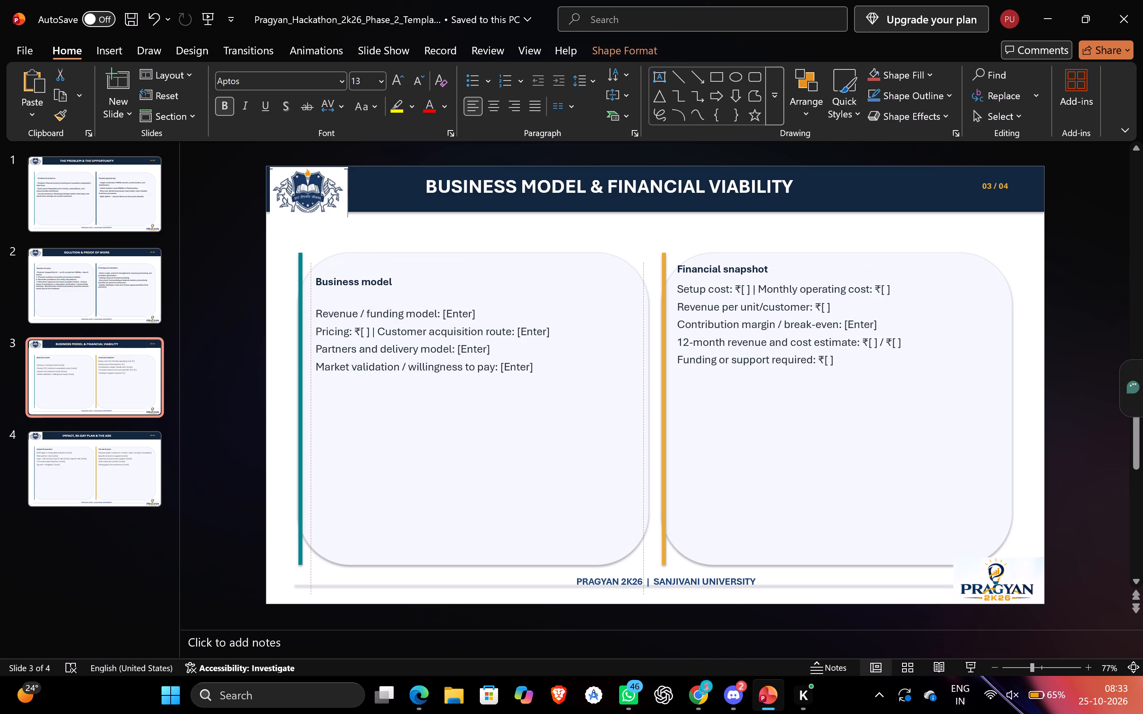
drag(435, 278, 434, 275)
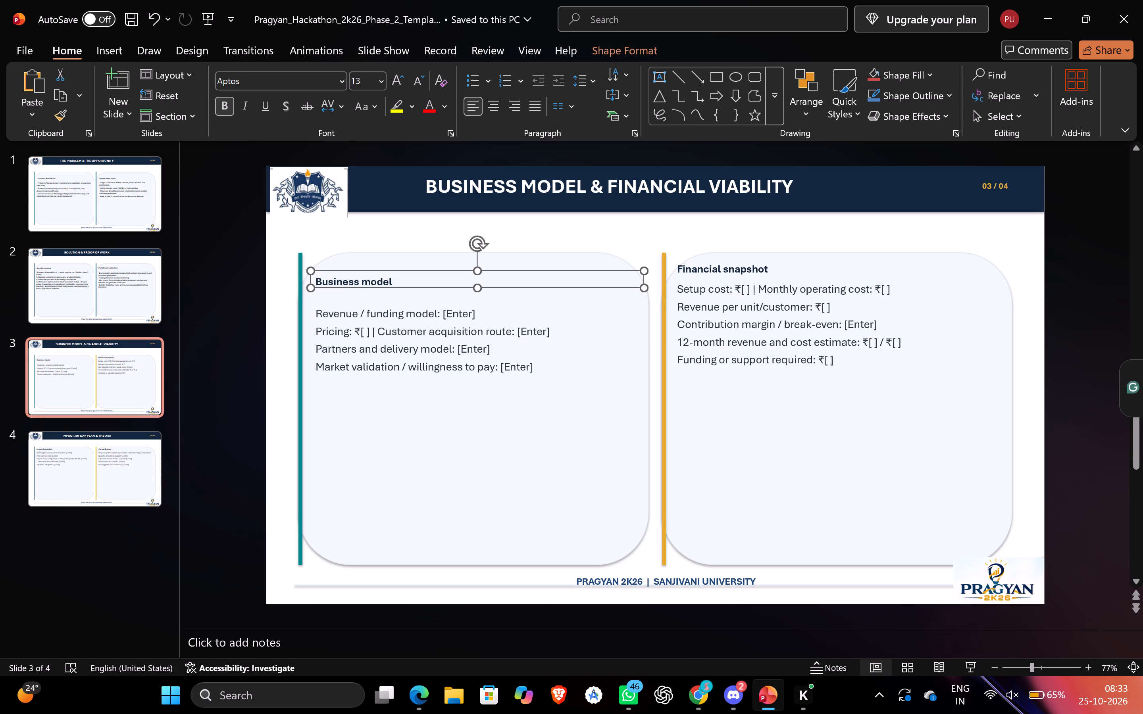
Replace the placeholder lines under Business model with the copied text on subscription revenue, ₹499 monthly pricing, customer acquisition, delivery and validation.
drag(319, 313, 534, 367)
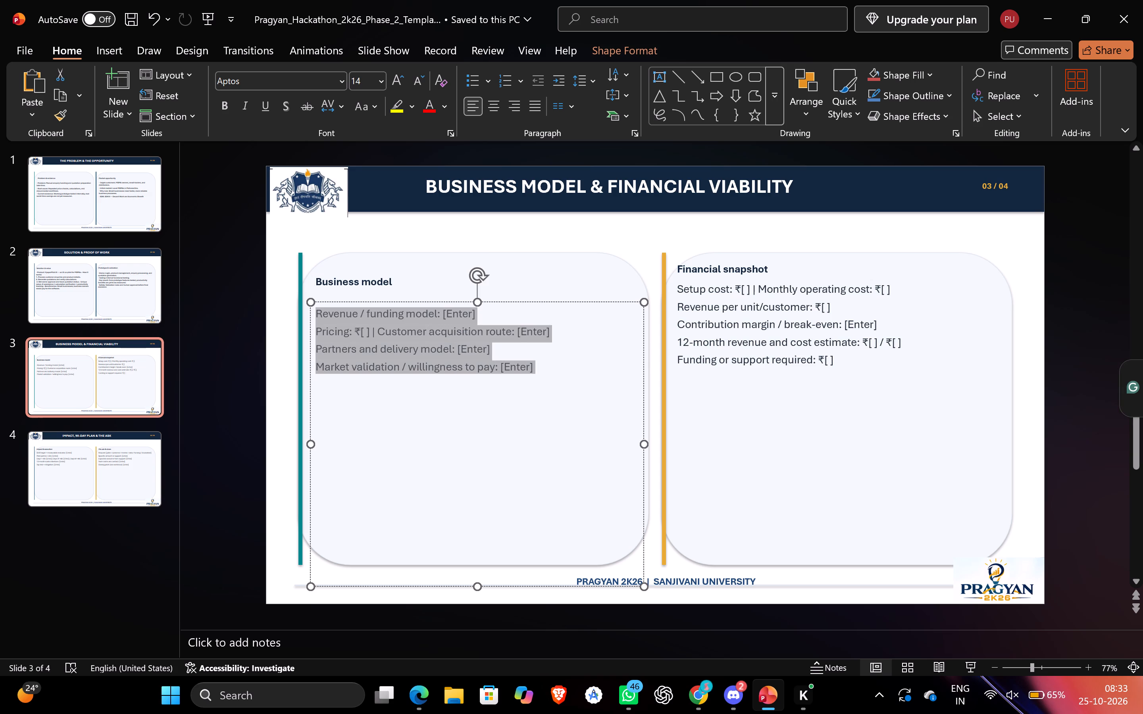
drag(534, 367, 537, 367)
key(ctrl+v)
click(537, 367)
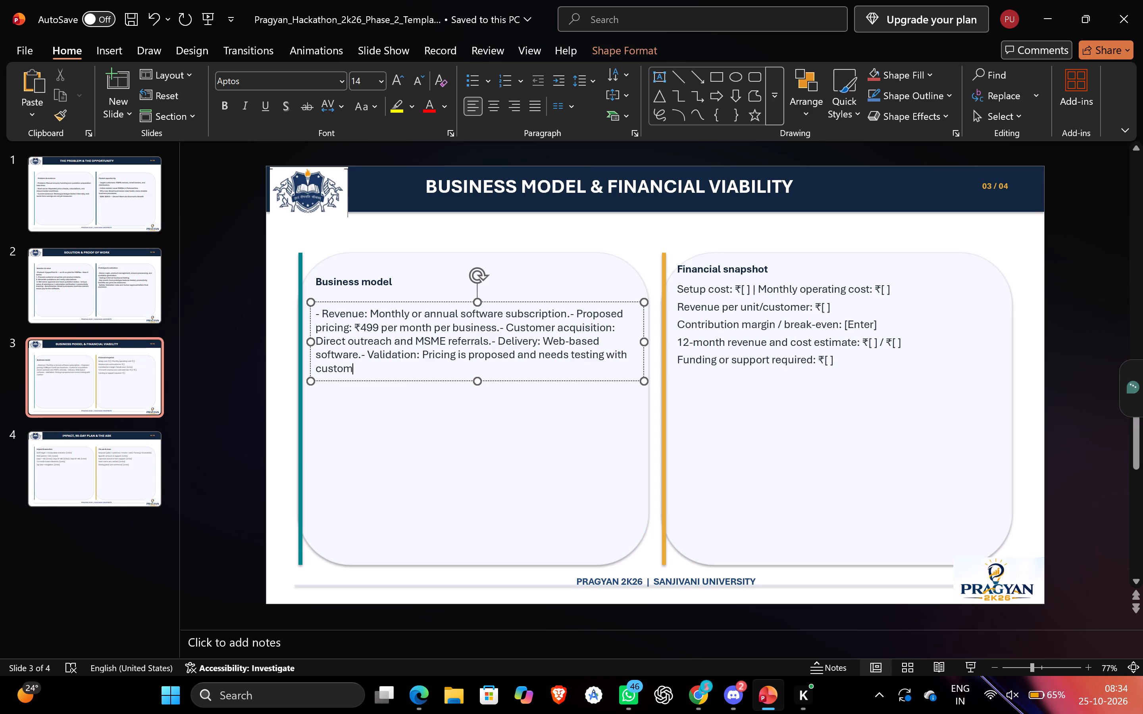
Break the Business model text so Revenue, Proposed pricing, Customer acquisition, Delivery and Validation each start on their own line.
click(571, 314)
key(shift+Return)
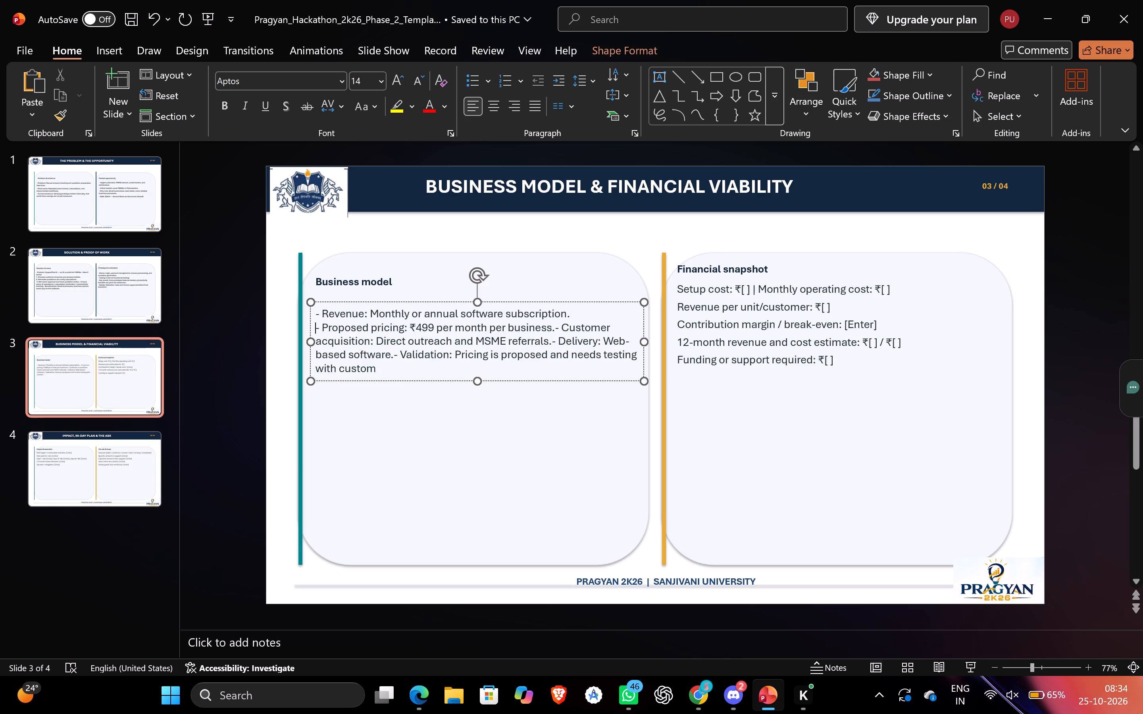
click(556, 328)
key(shift+Return)
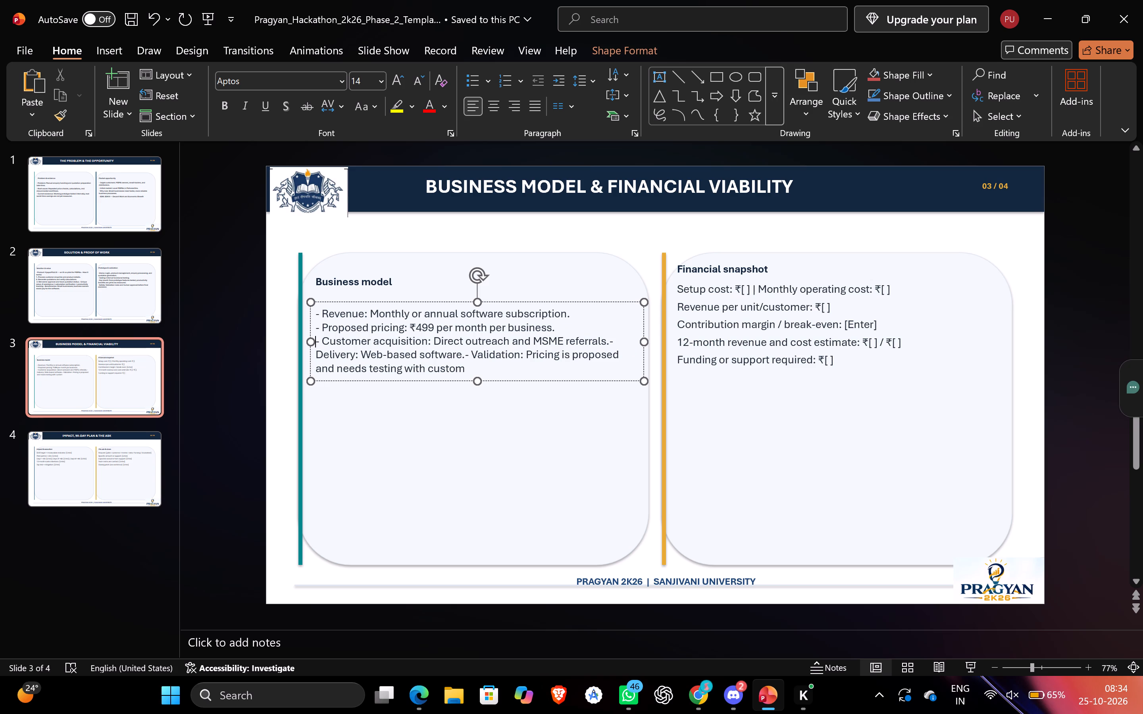
click(609, 341)
key(shift+Return)
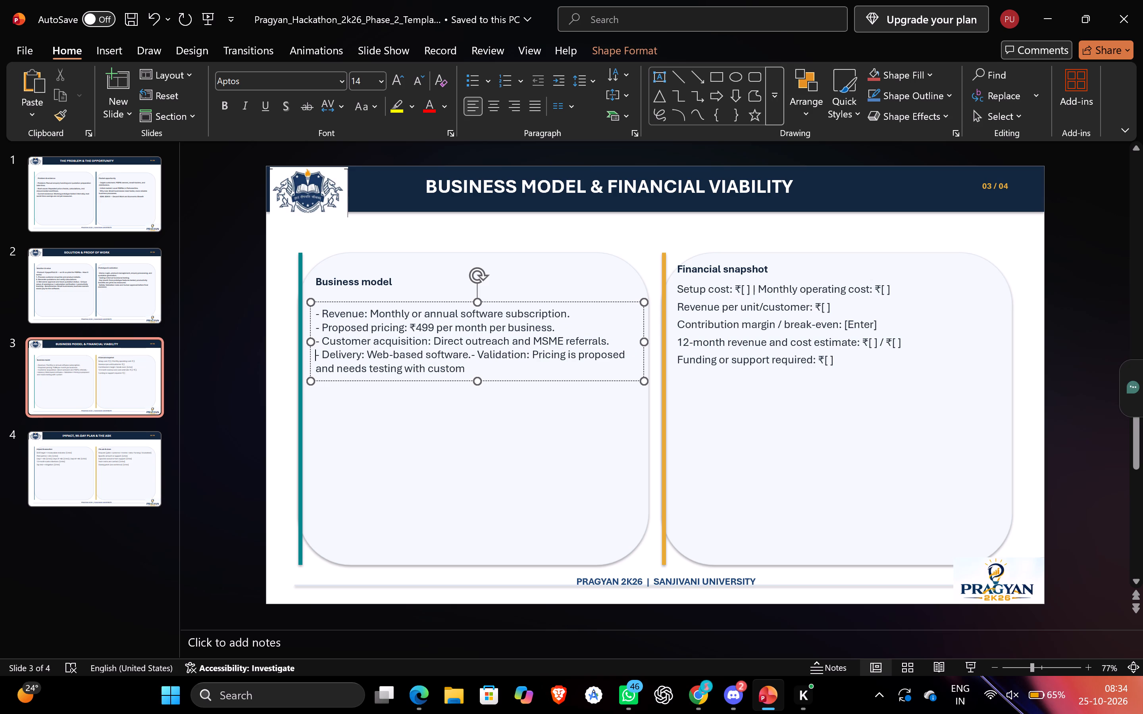
click(473, 354)
key(shift+Return)
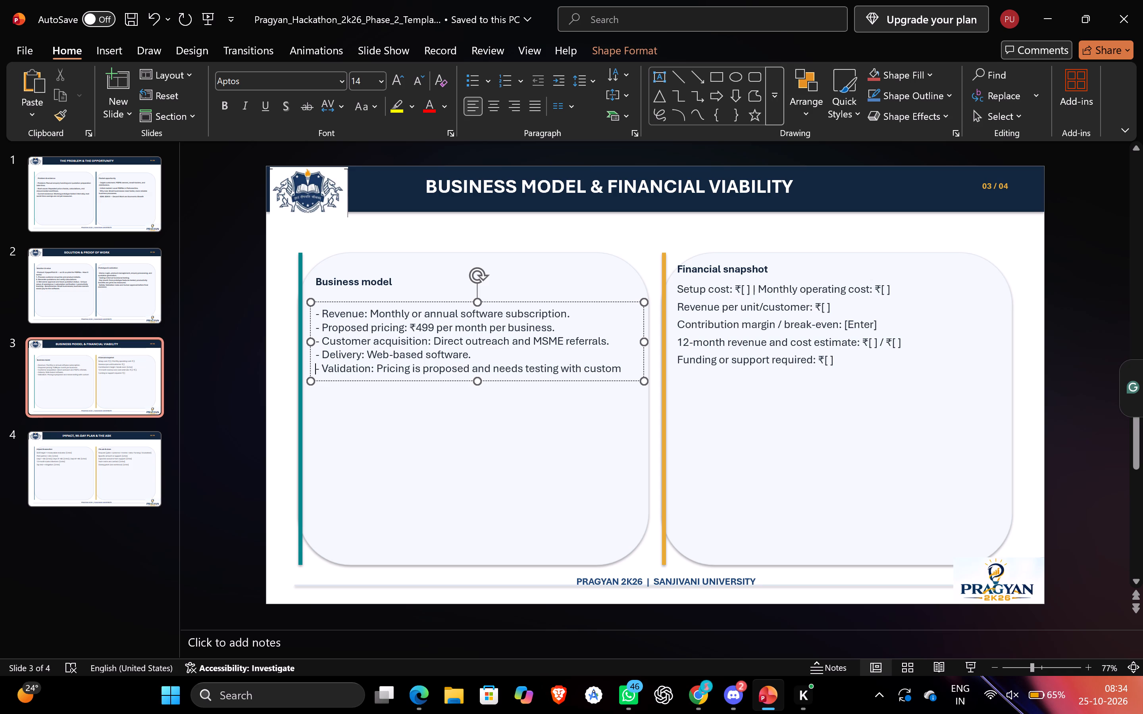
Make all five lines of body text under the Business model heading bold.
drag(318, 312, 615, 373)
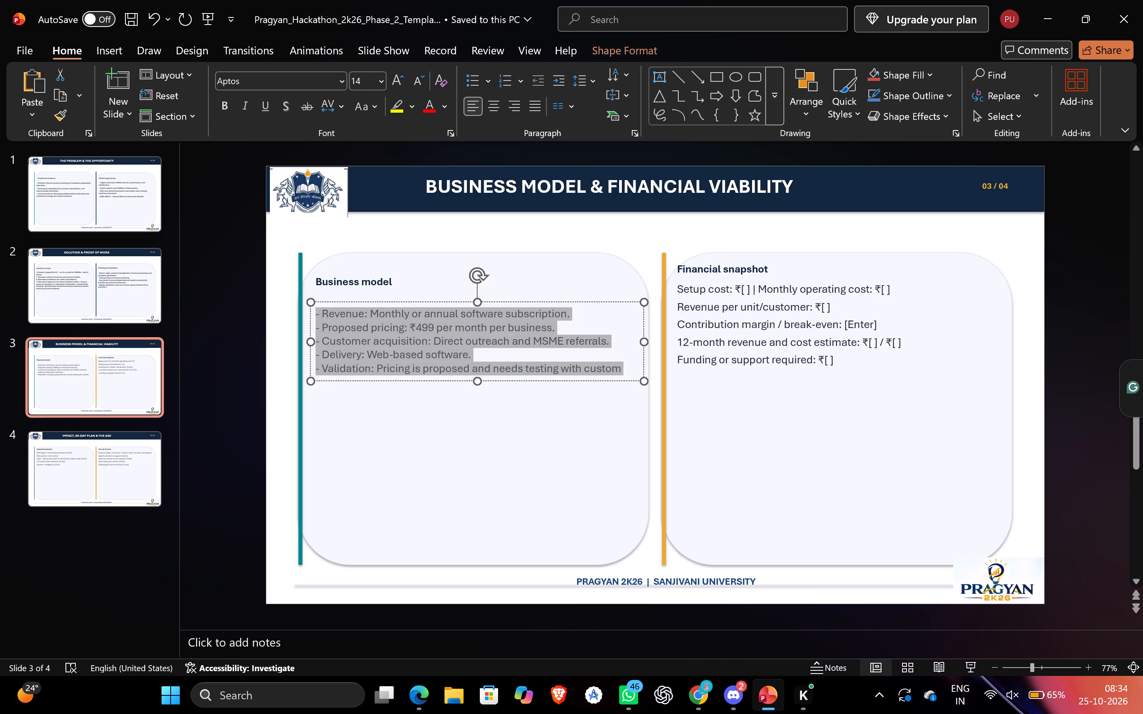
drag(615, 373, 615, 372)
click(227, 101)
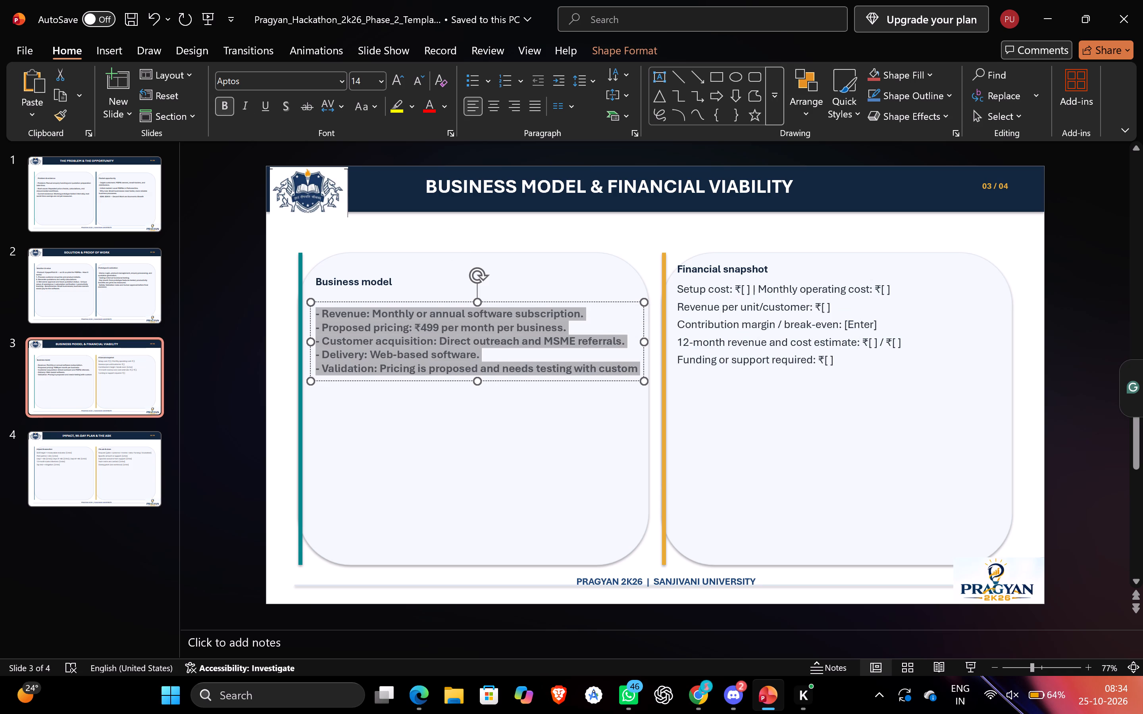
Nudge the Business model heading slightly down and to the right above its body text.
click(387, 280)
drag(409, 278, 391, 281)
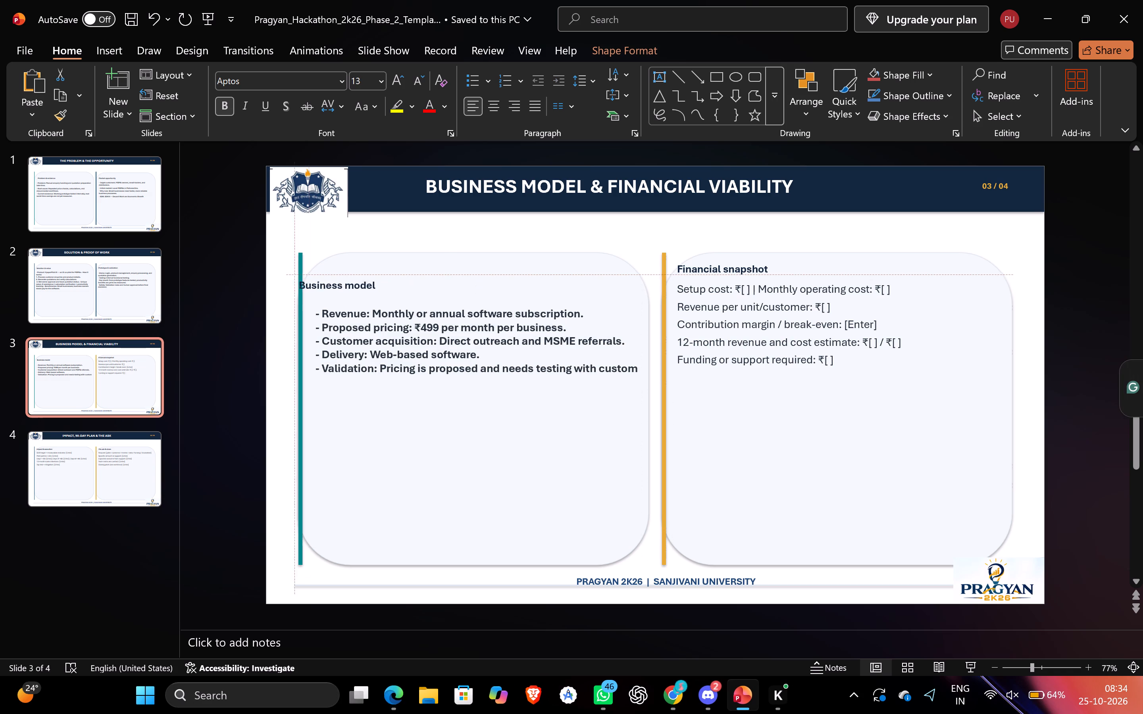
drag(391, 281, 413, 281)
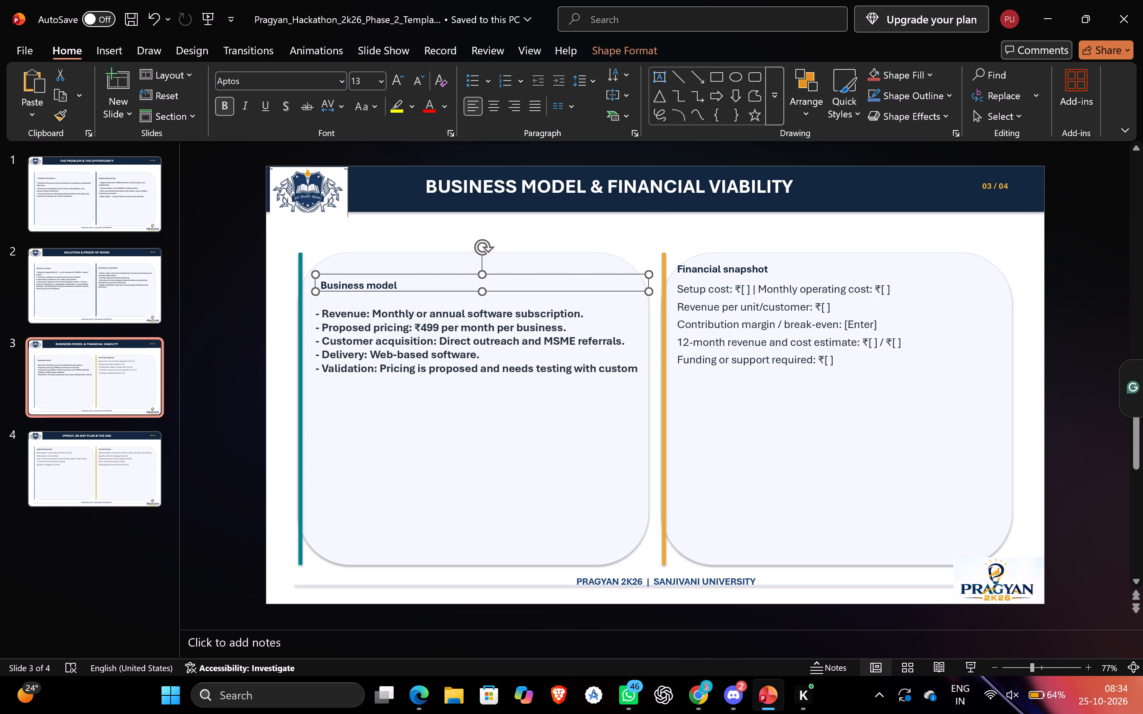
Set the font size of the Business model heading to 14.
drag(395, 286, 332, 284)
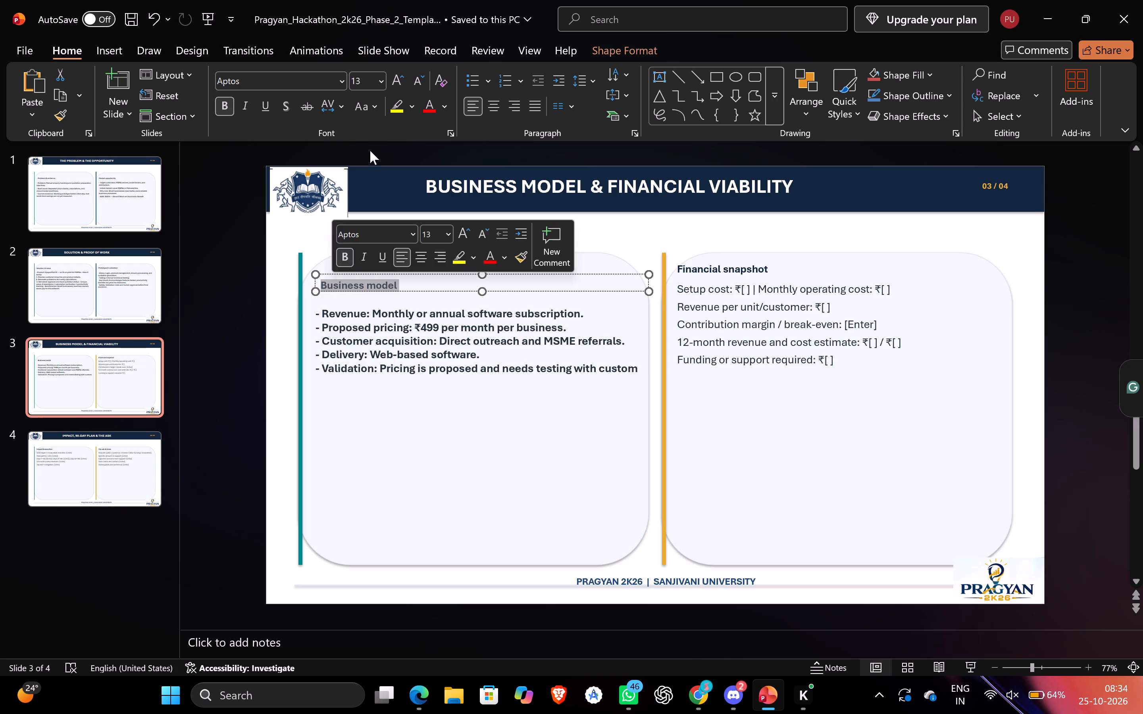
click(377, 88)
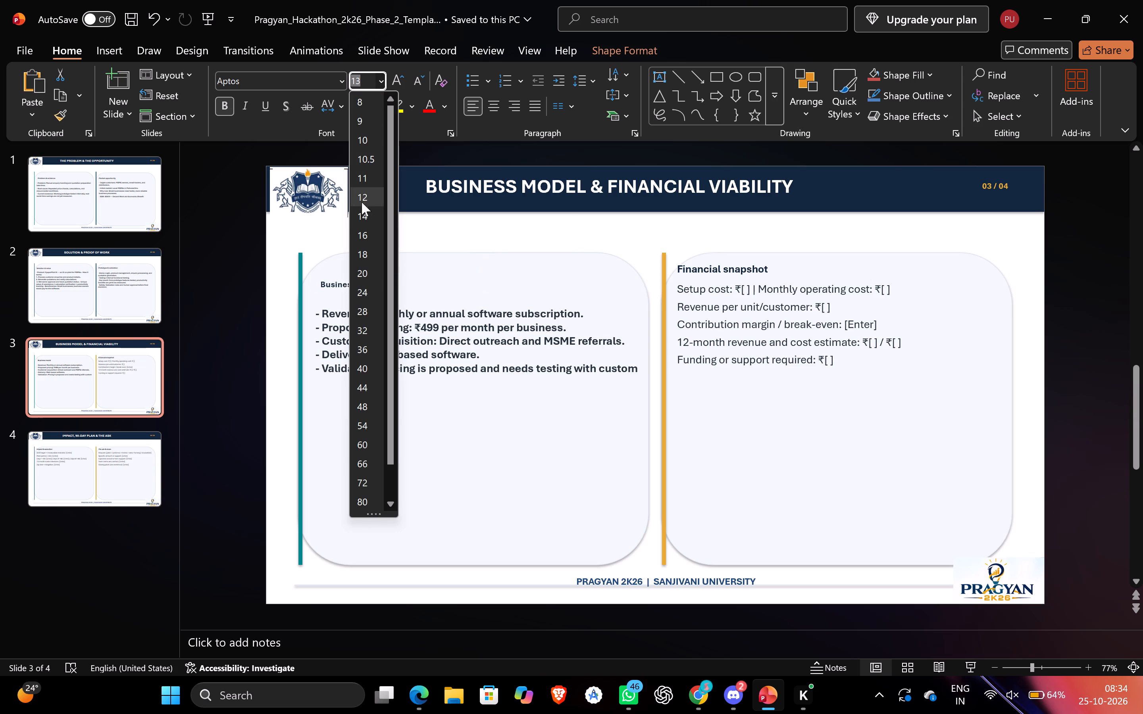
click(364, 218)
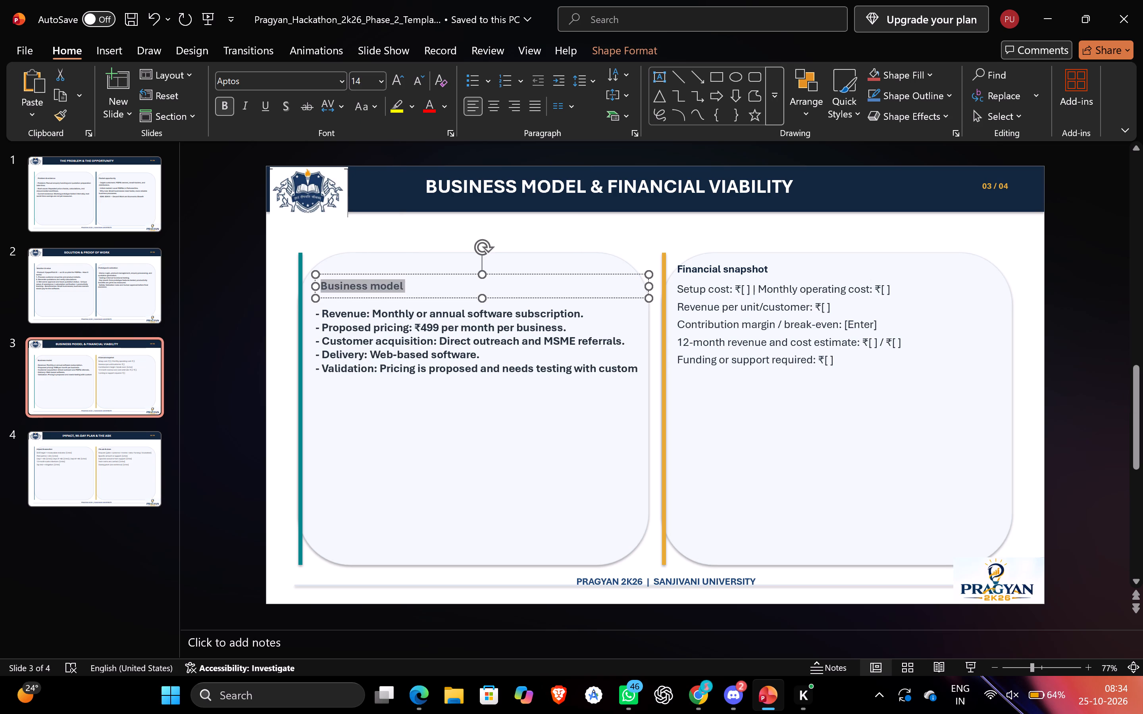
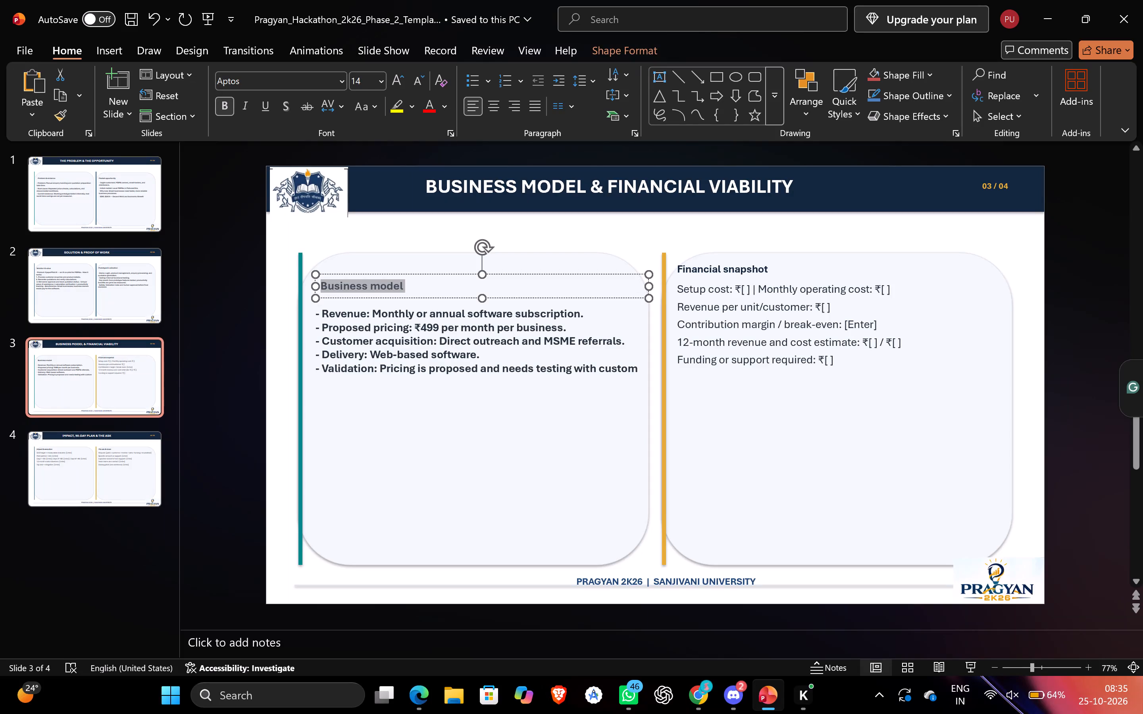
Replace the placeholder lines under Financial snapshot with the copied text on setup cost, monthly operating cost, ₹499/month revenue per customer, break-even and funding.
drag(680, 289, 797, 343)
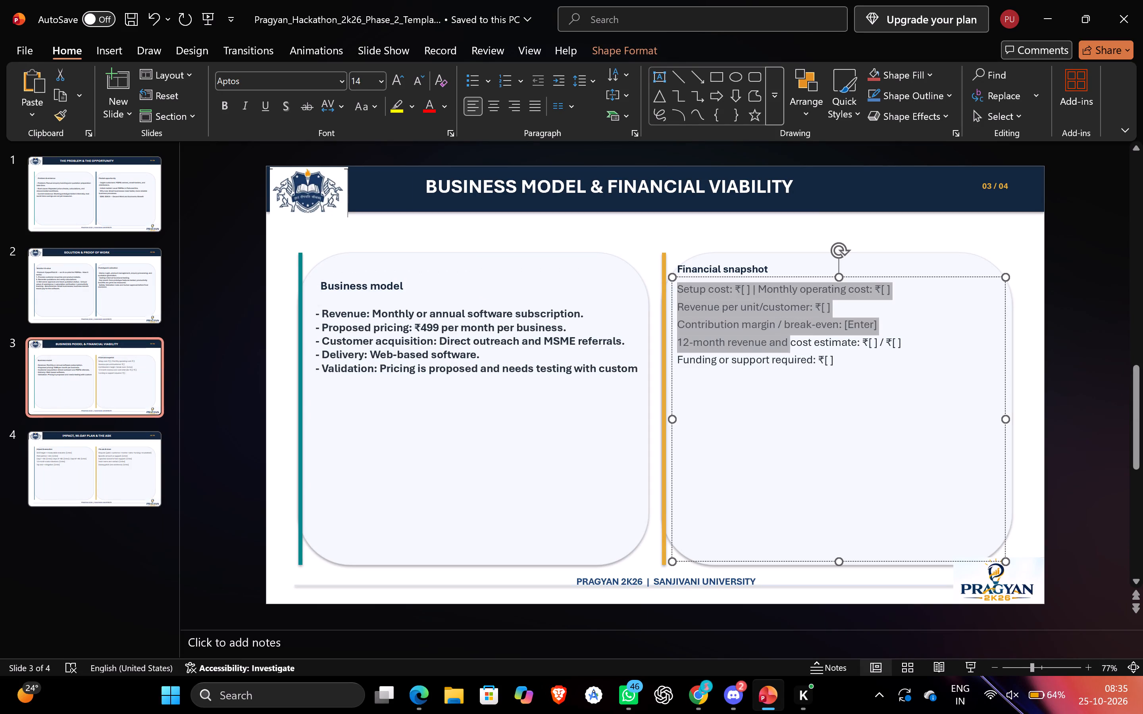
drag(797, 343, 855, 358)
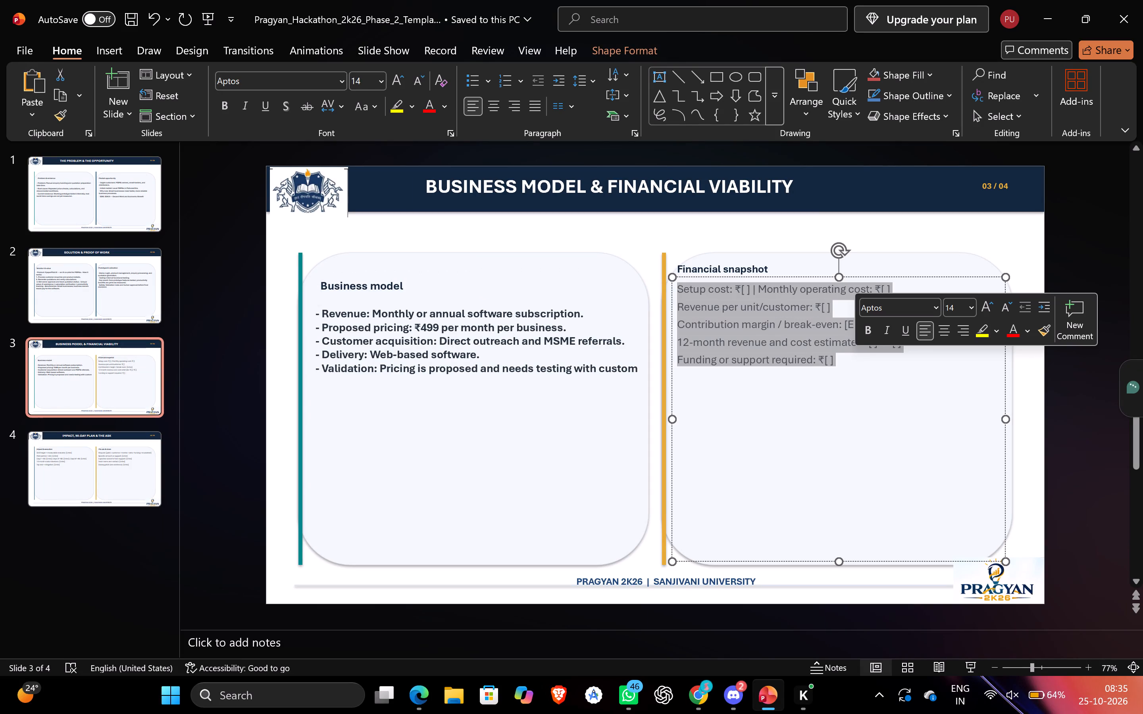
key(ctrl+v)
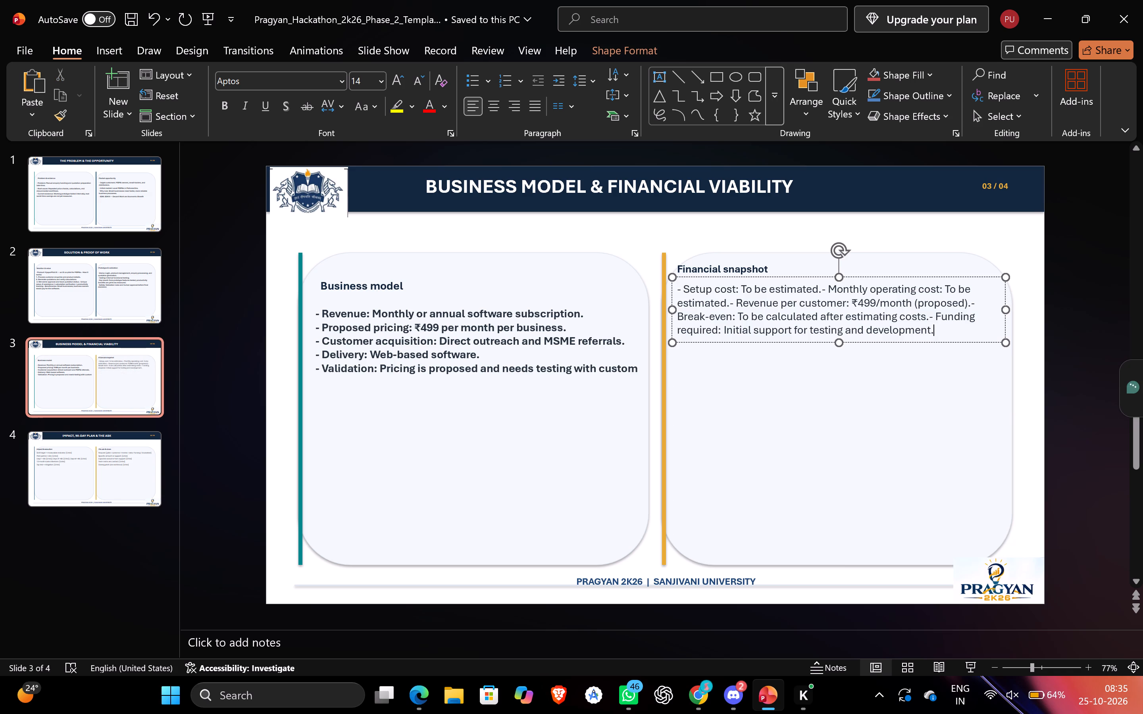
Move the Financial snapshot body text and its heading slightly down inside their card, leaving a gap between them.
drag(985, 328, 985, 349)
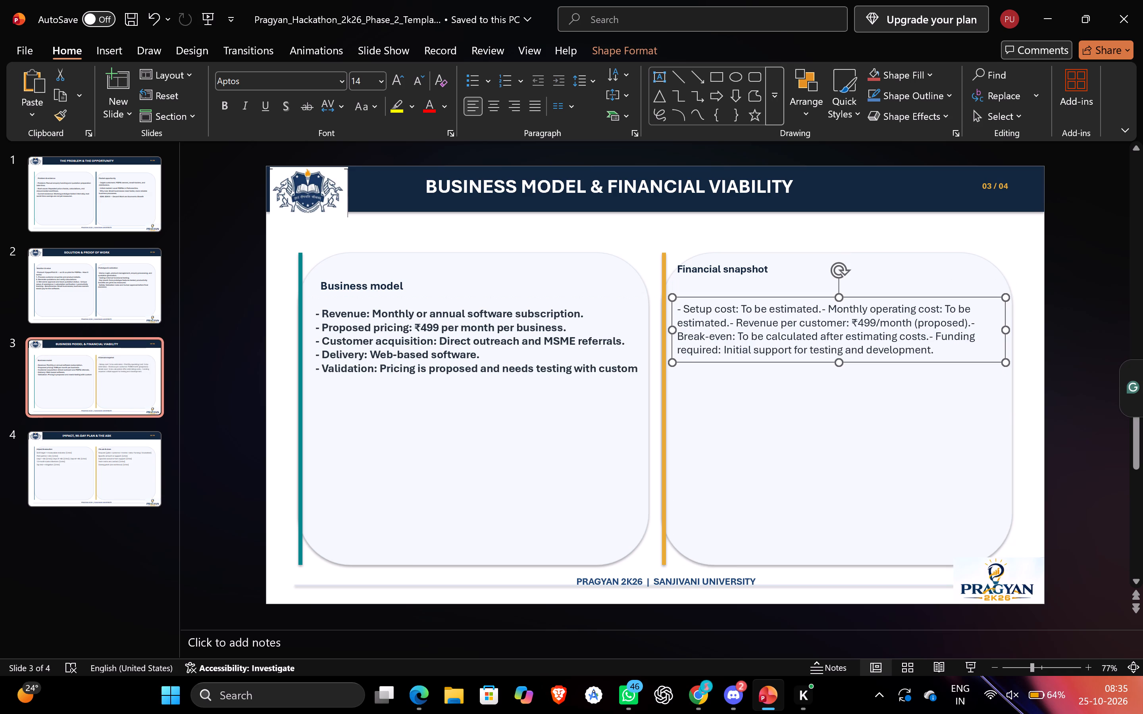
click(952, 270)
drag(952, 270, 952, 279)
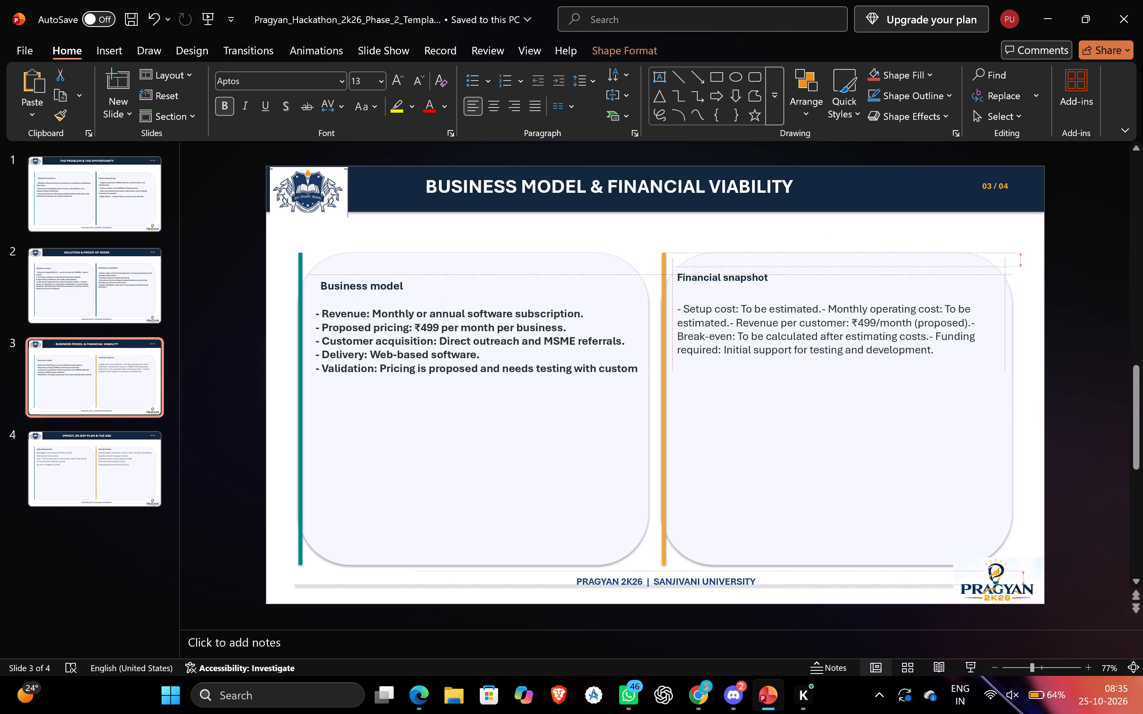
drag(952, 279, 952, 284)
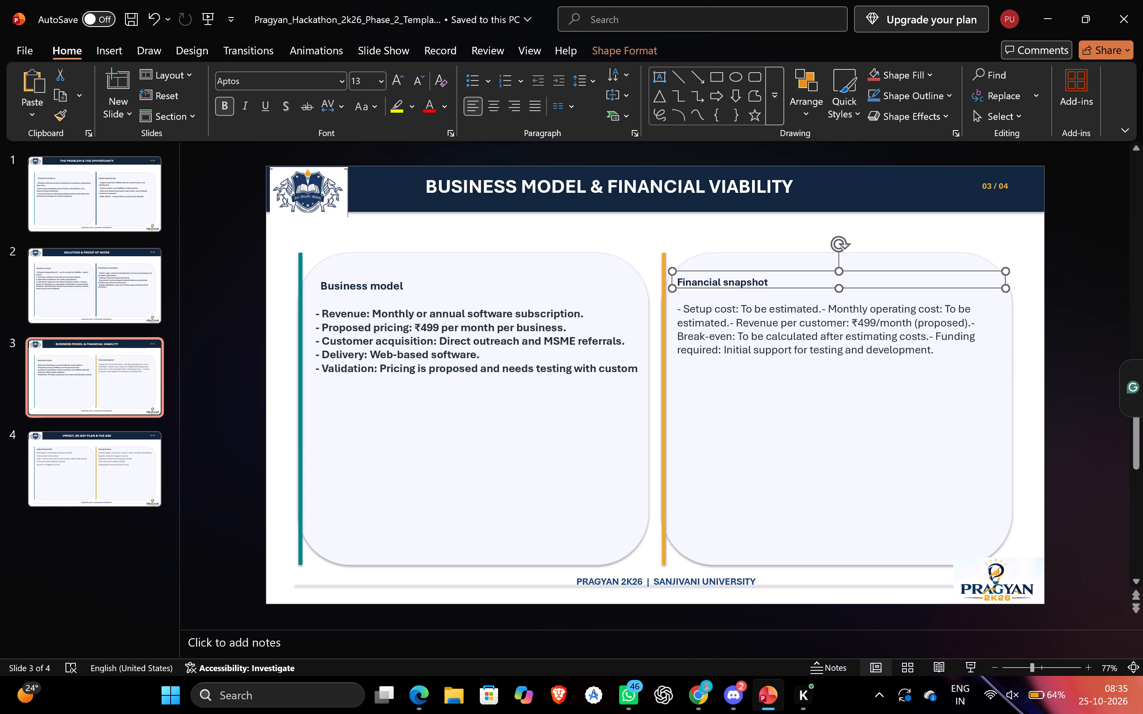
Break the Financial snapshot text so Setup cost, Monthly operating cost, Revenue per customer, Break-even and Funding required each start on their own line.
click(822, 310)
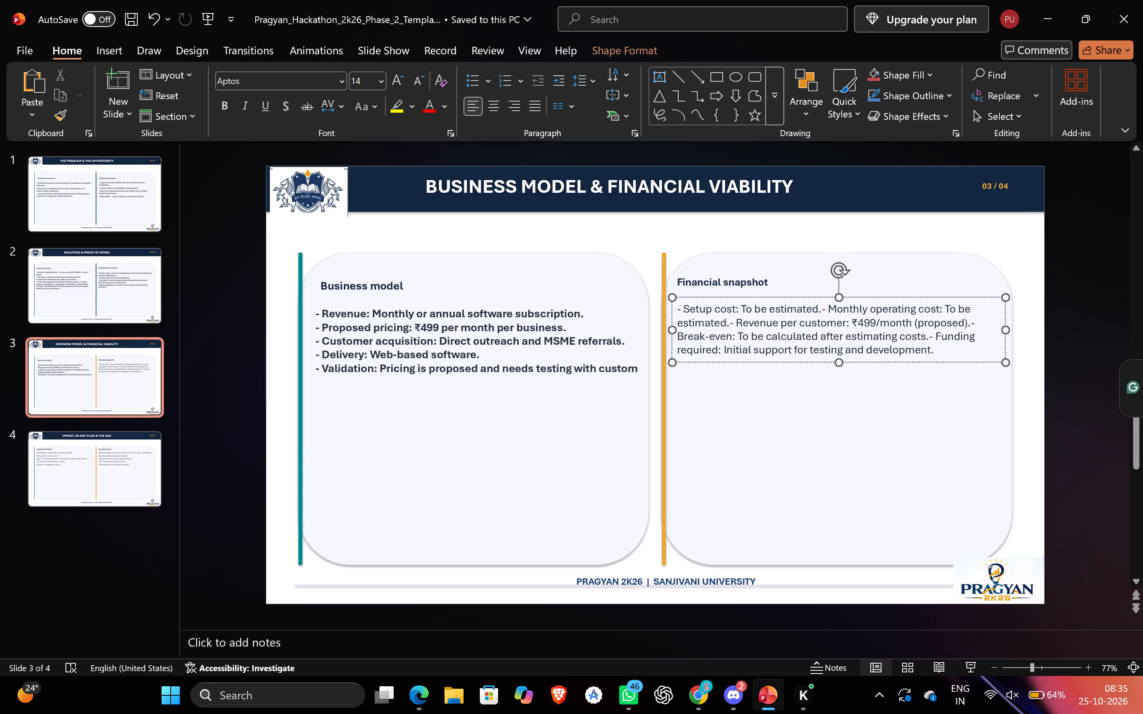
key(shift+Return)
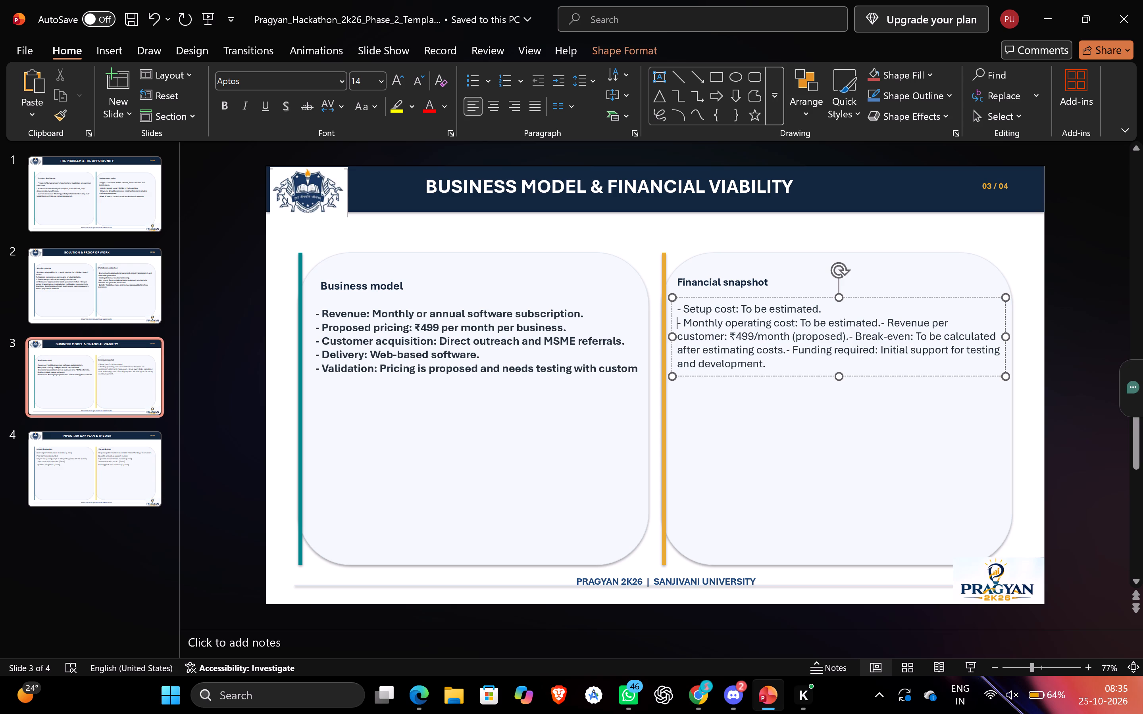
click(882, 322)
key(shift+Return)
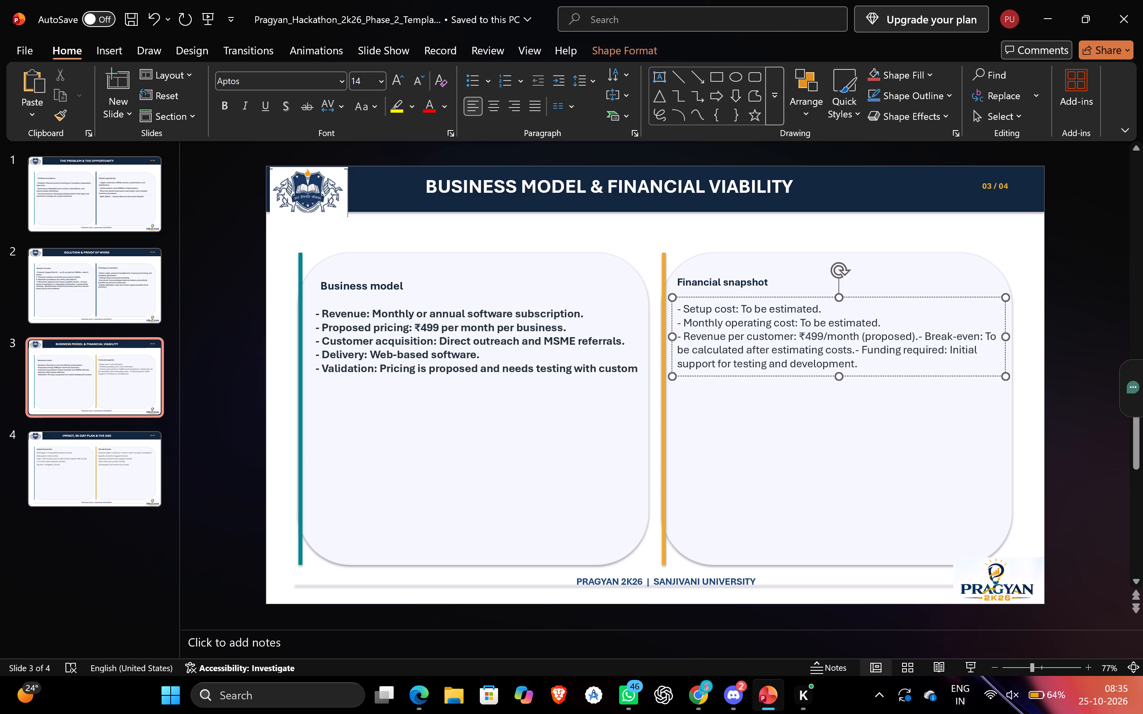
click(918, 336)
key(shift+Return)
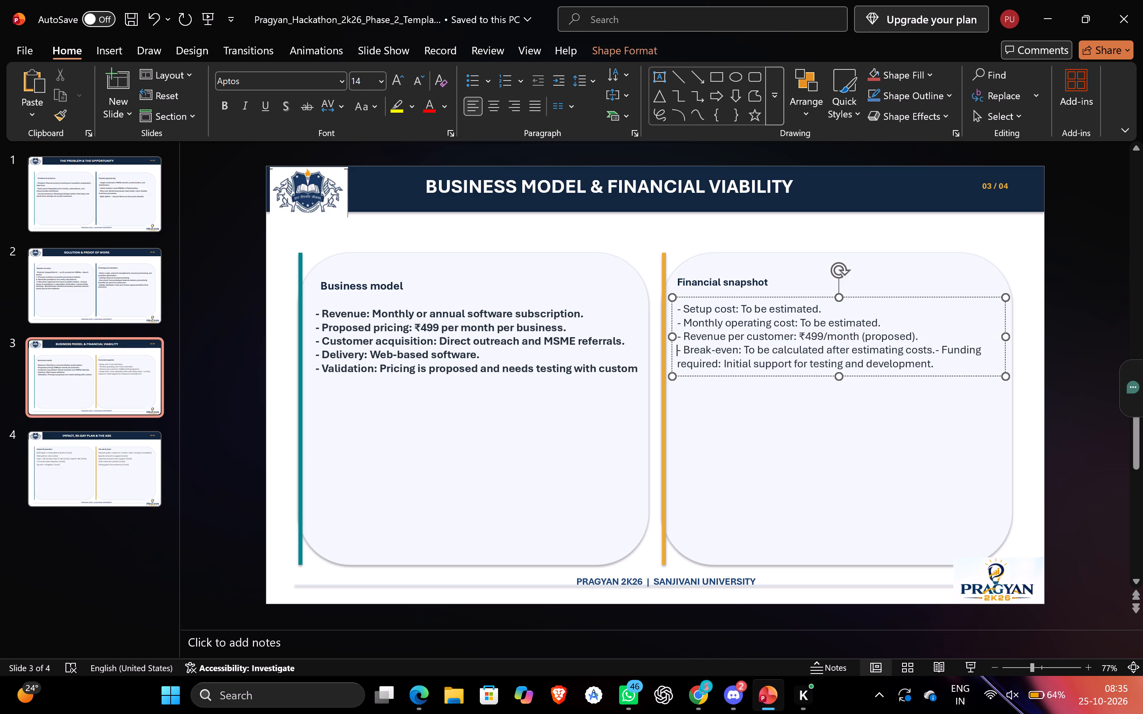
click(935, 352)
key(shift+Return)
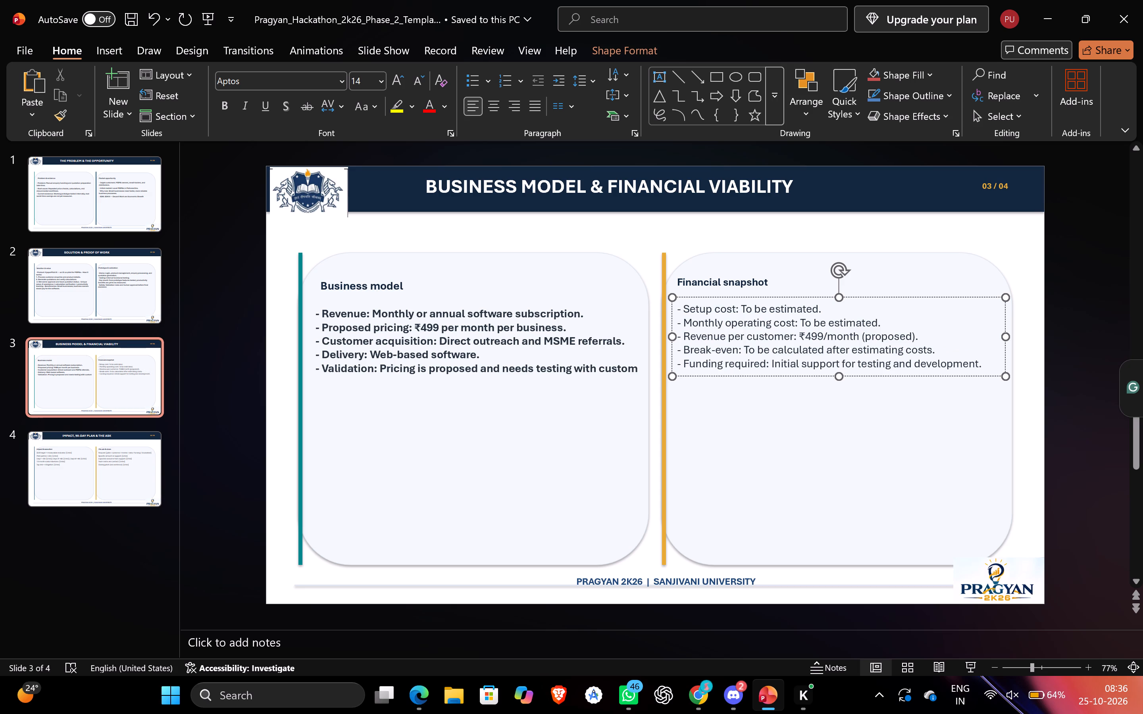
Make the five lines of body text under the Financial snapshot heading bold.
drag(684, 308, 916, 373)
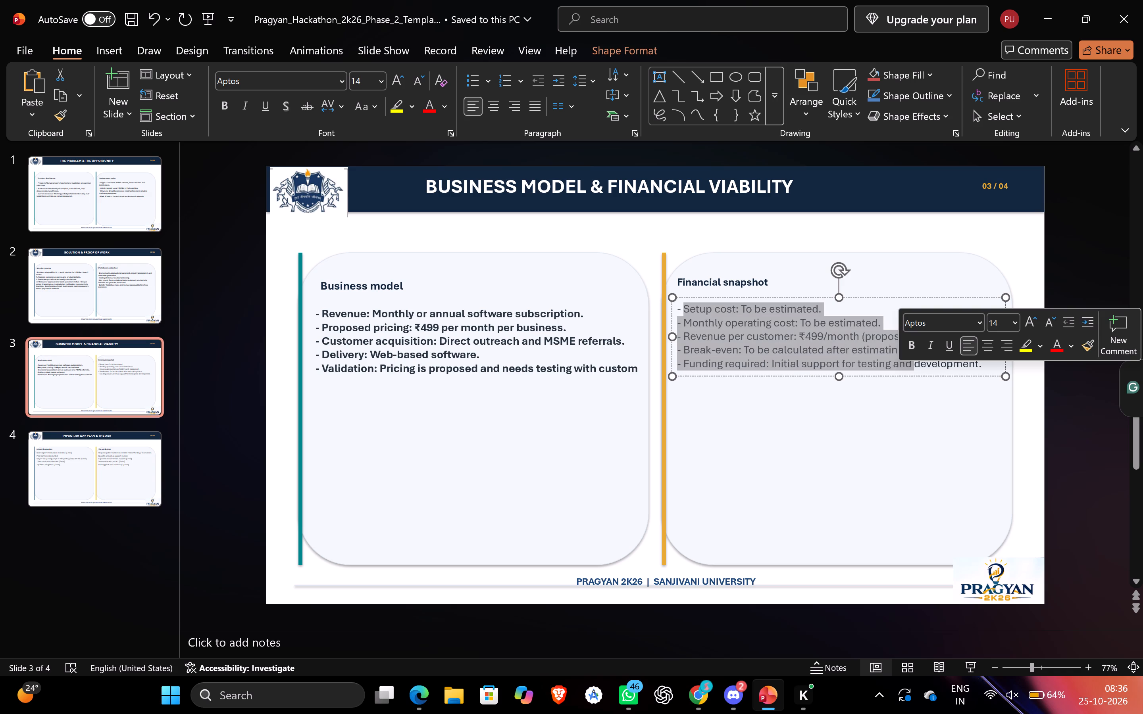
click(878, 422)
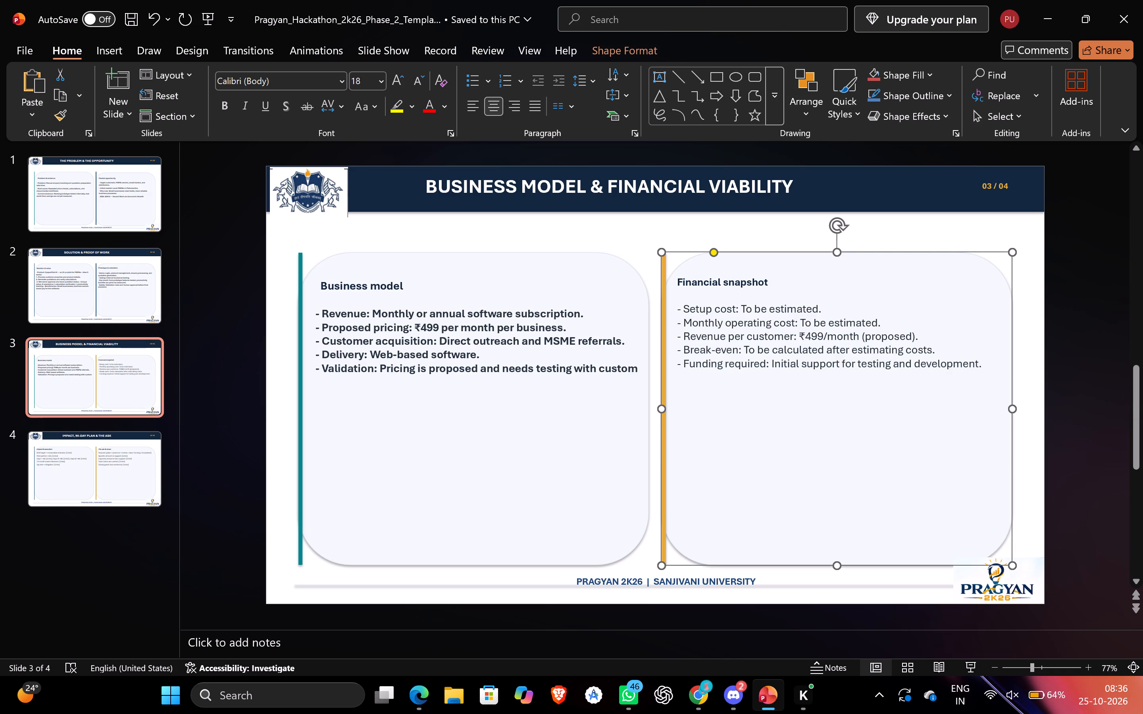
click(966, 353)
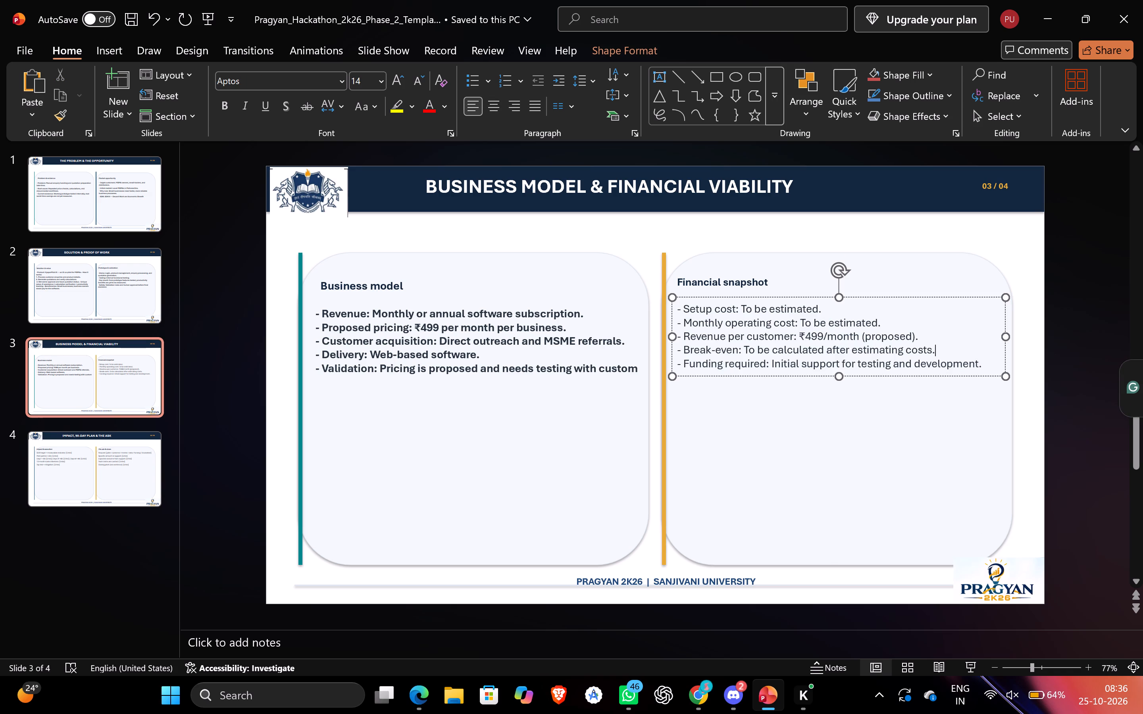
drag(980, 364, 956, 362)
drag(956, 362, 683, 307)
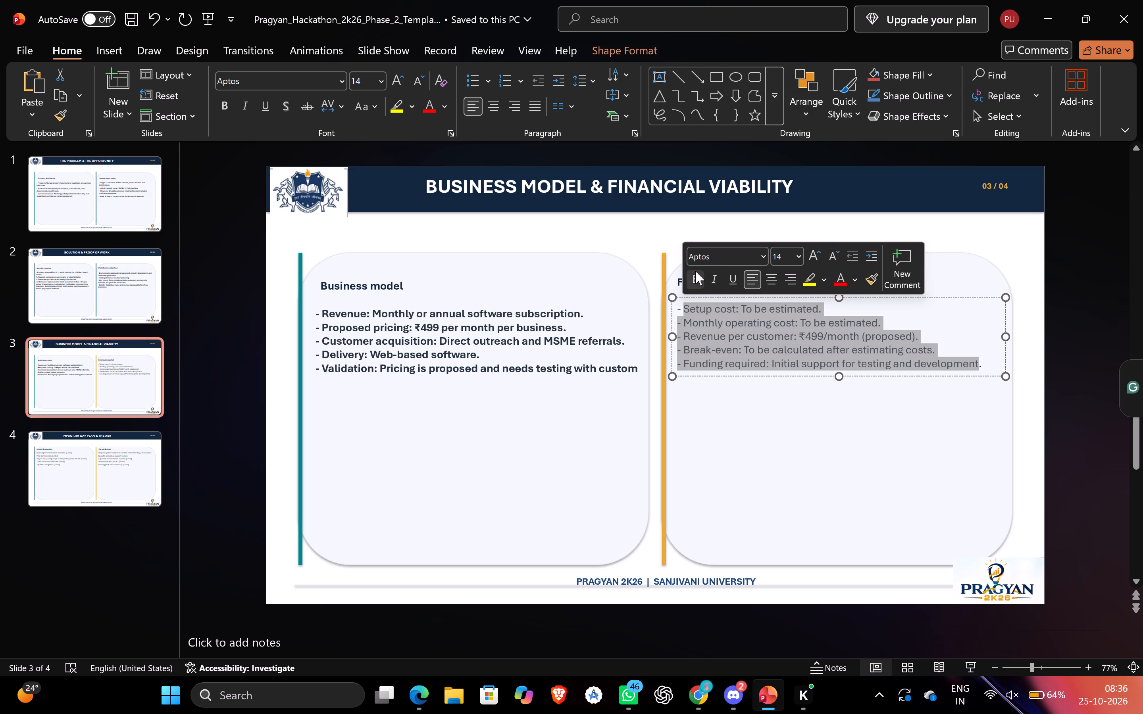
click(695, 271)
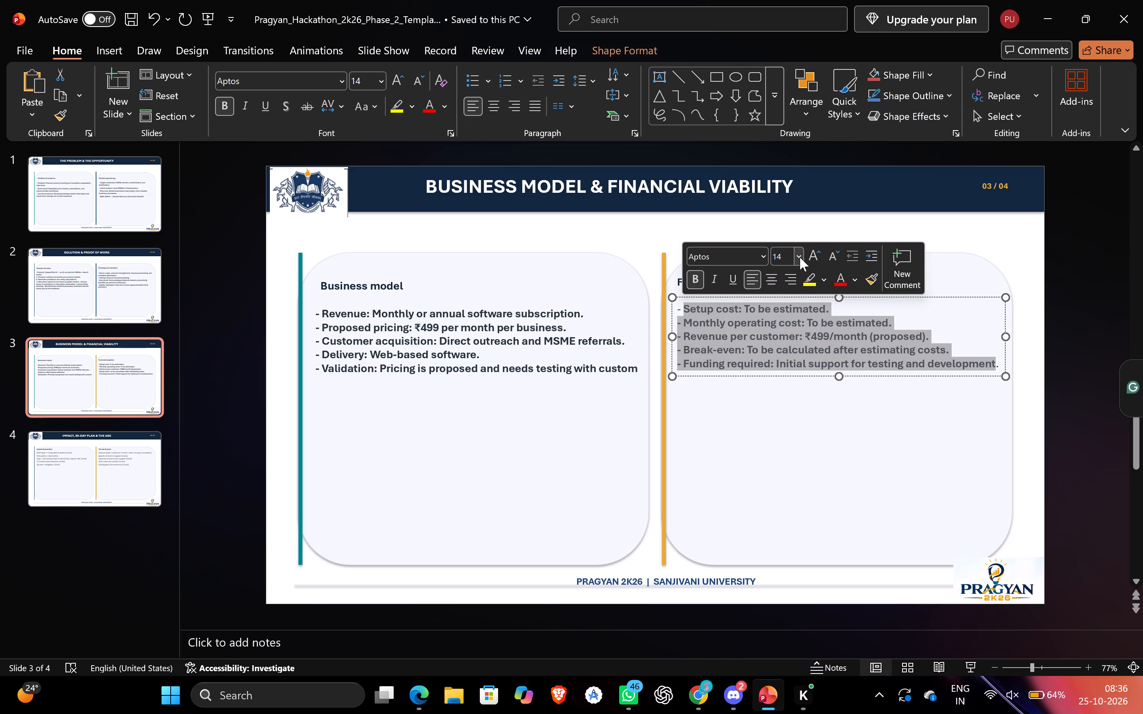
click(644, 244)
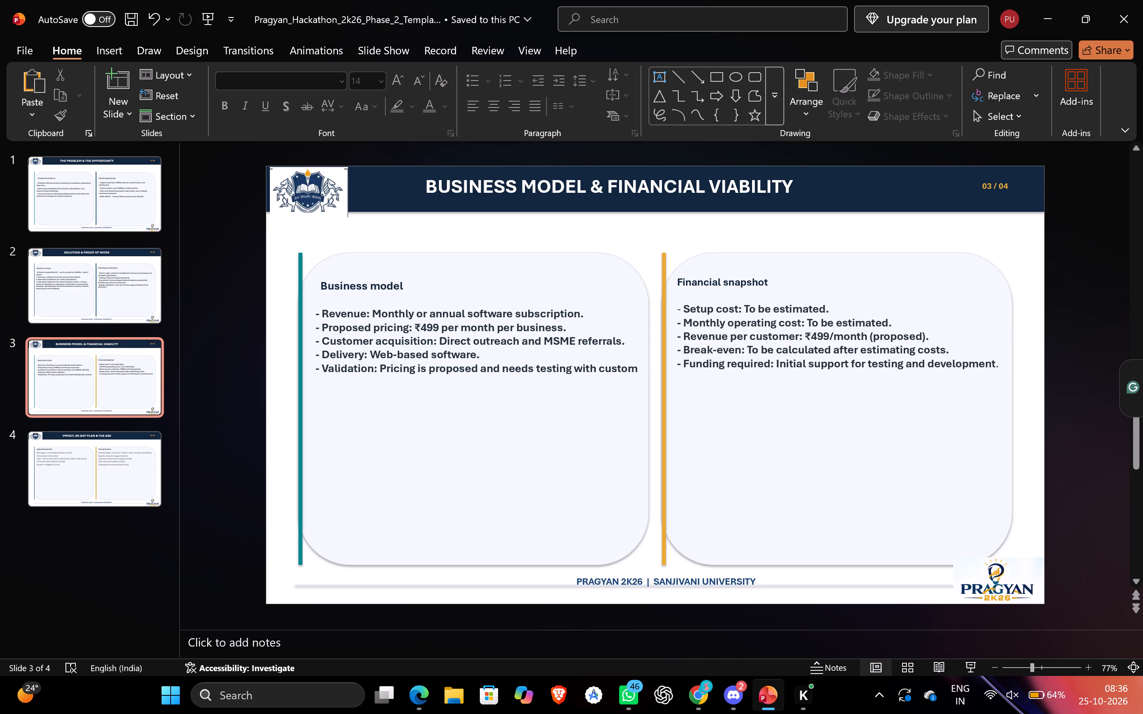
Set the font size of the Financial snapshot heading to 14.
triple_click(732, 287)
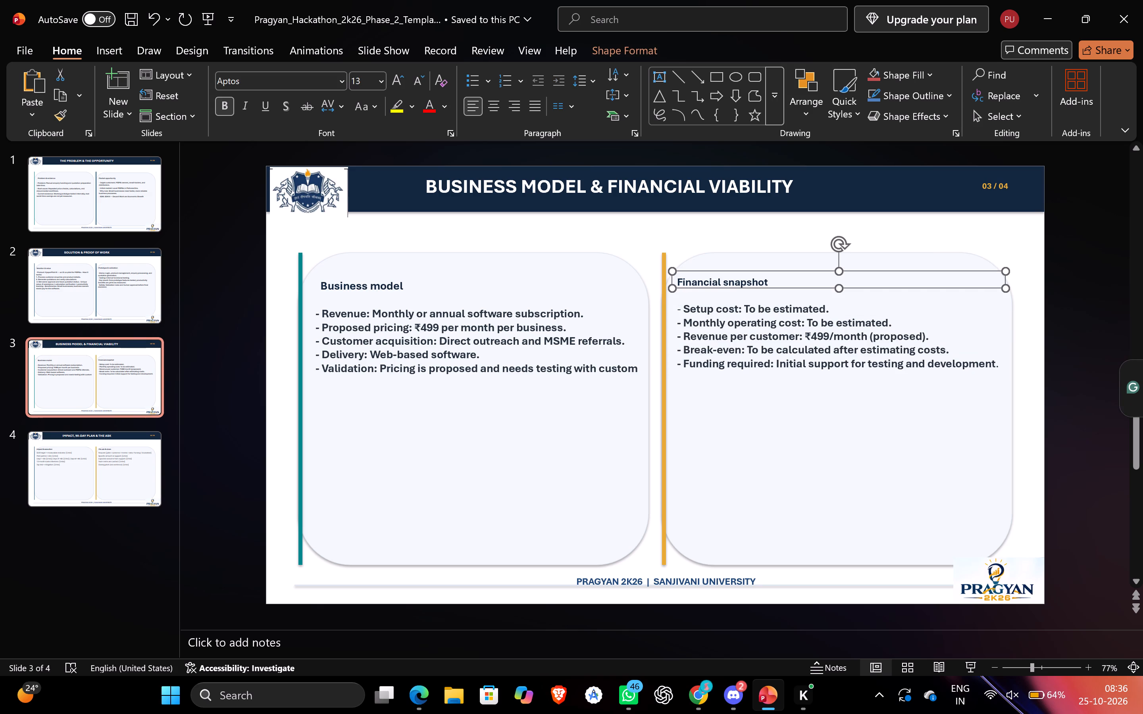
drag(680, 282, 779, 277)
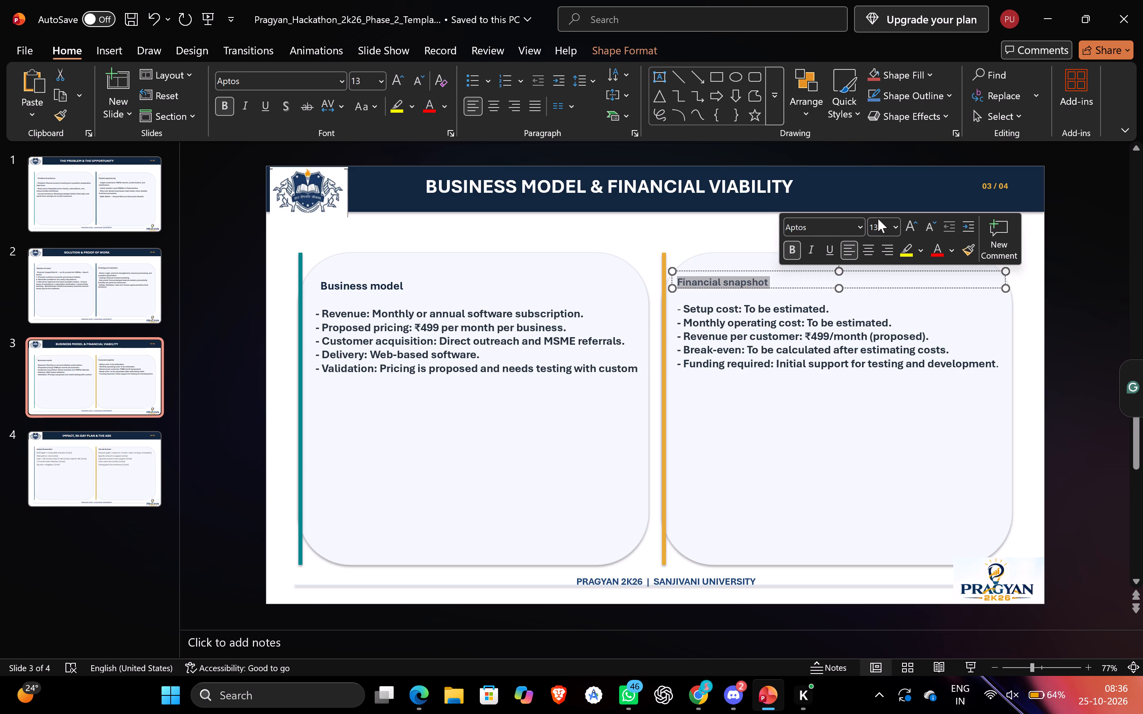
click(896, 222)
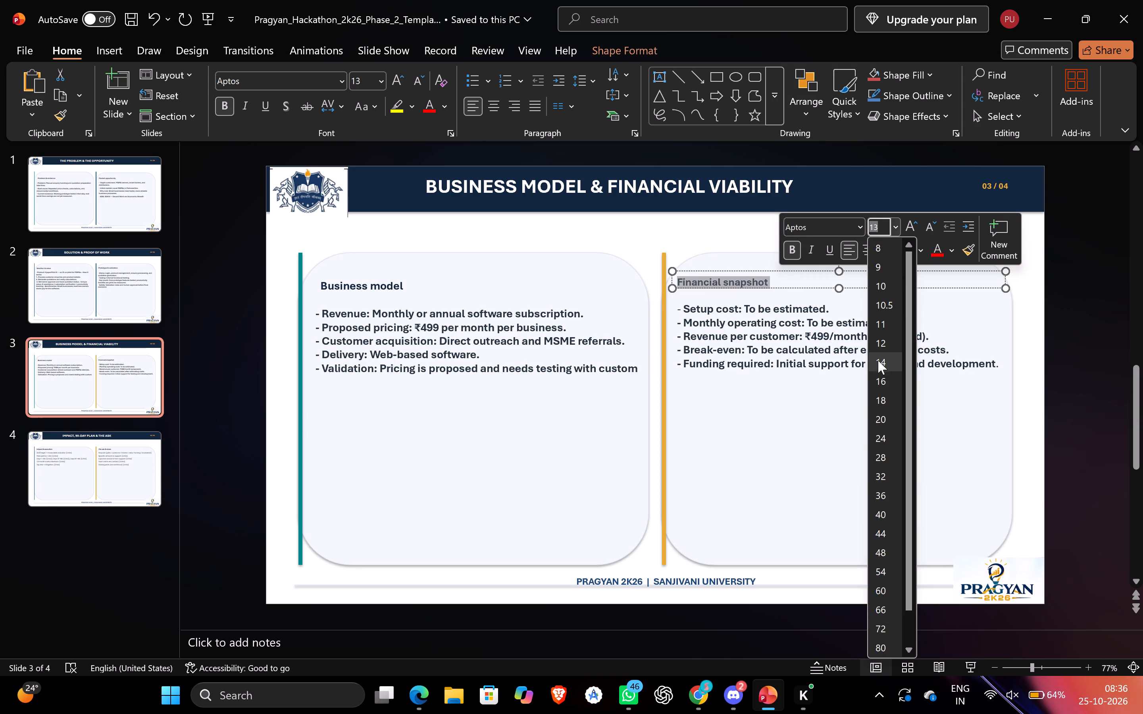
click(879, 358)
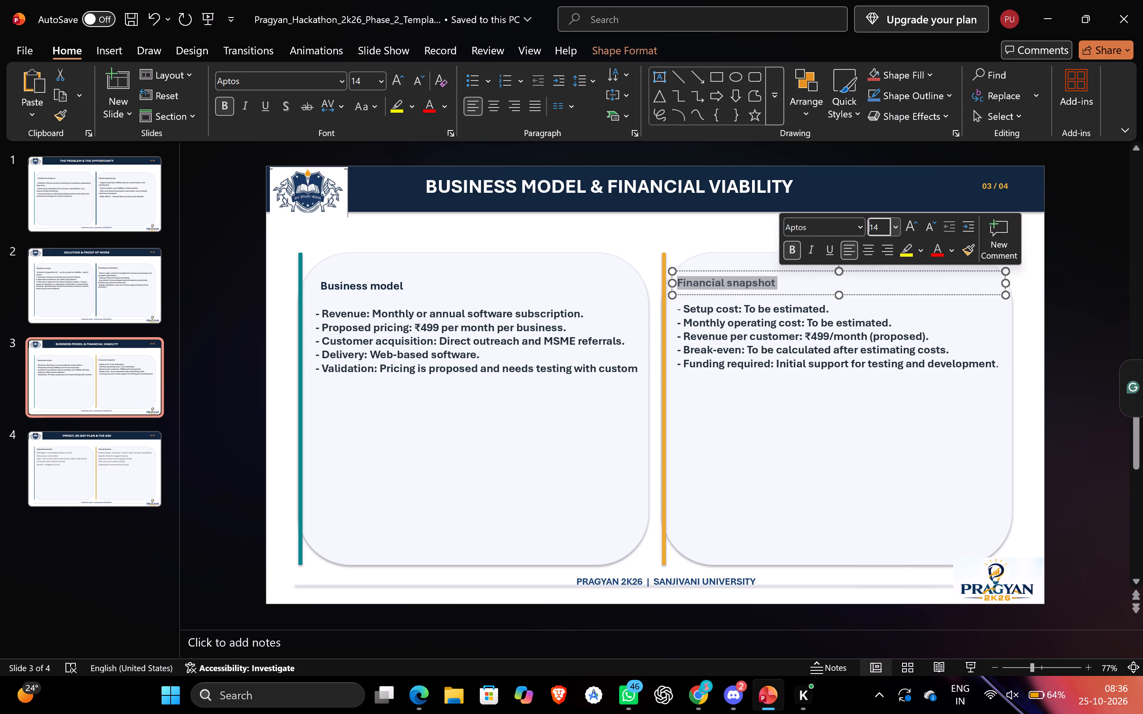
Nudge the Financial snapshot heading slightly down and to the right, level with the Business model heading.
drag(816, 281, 819, 282)
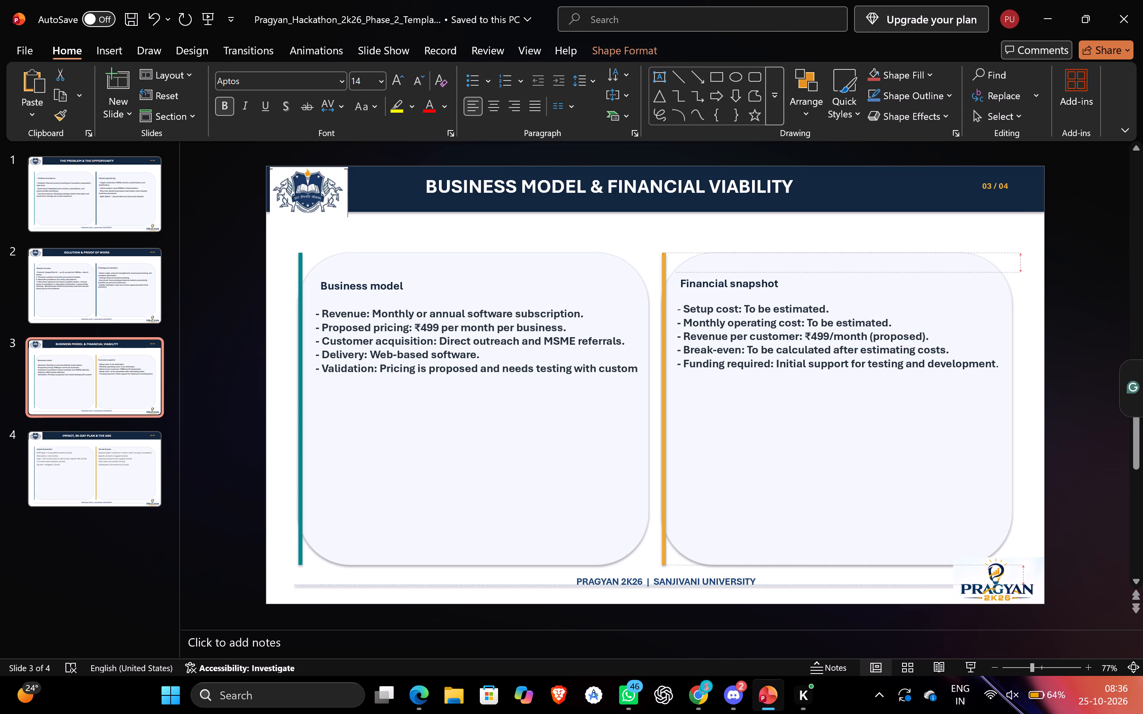
drag(819, 282, 822, 283)
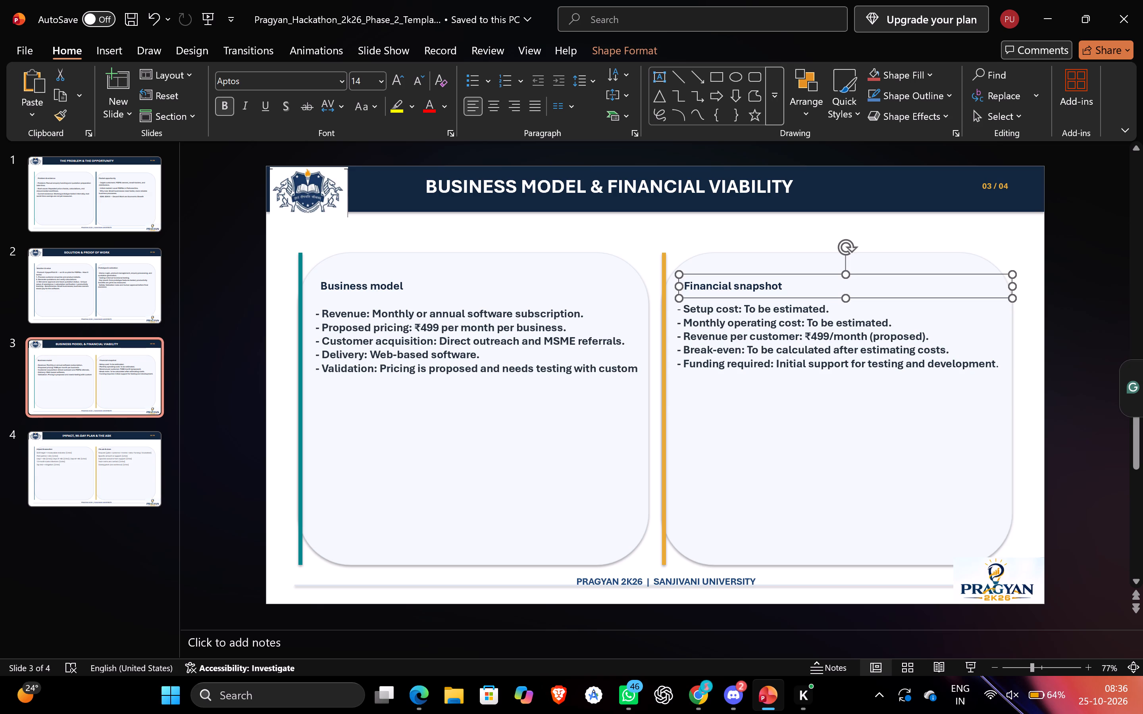
click(830, 478)
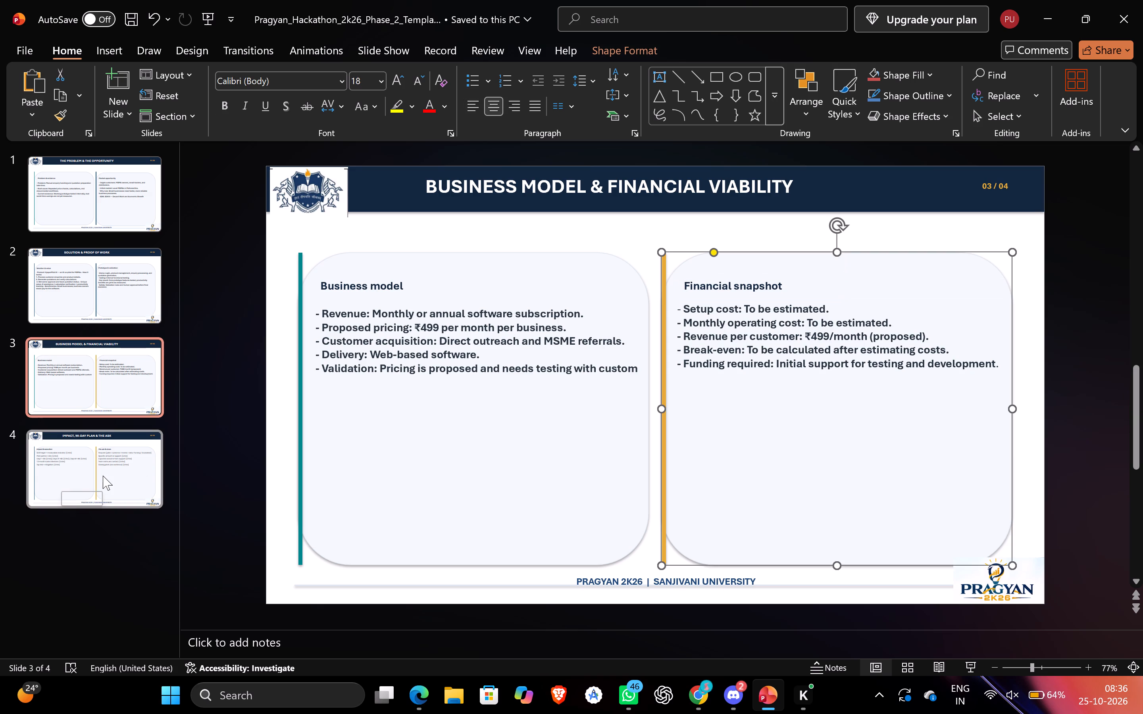
Open slide 4, Impact, 90-Day Plan & The Ask.
click(103, 476)
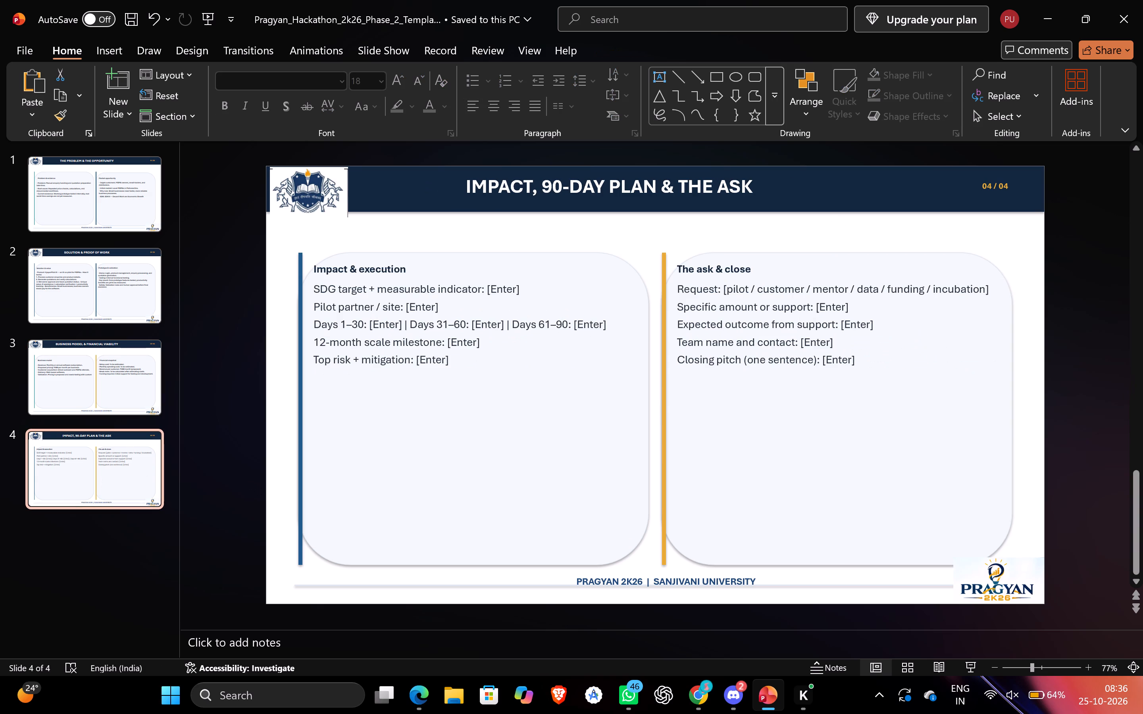
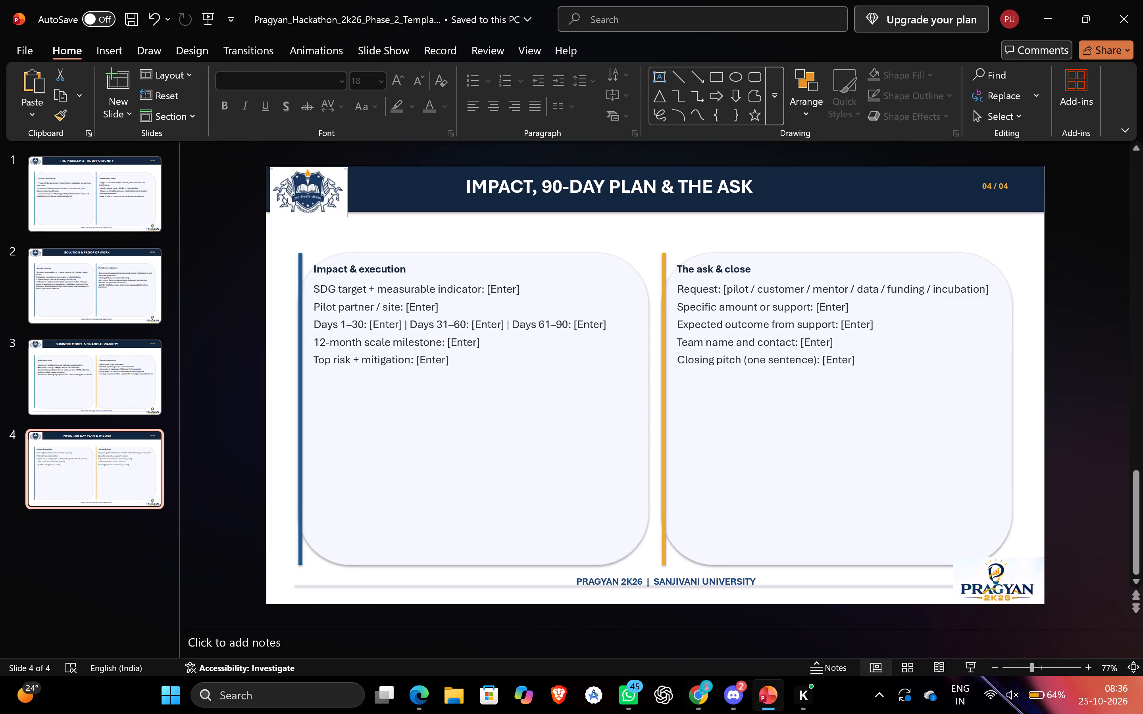
Replace the placeholder lines under Impact & execution with the copied text, from the SDG 8 target through to the main risk.
drag(314, 288, 481, 373)
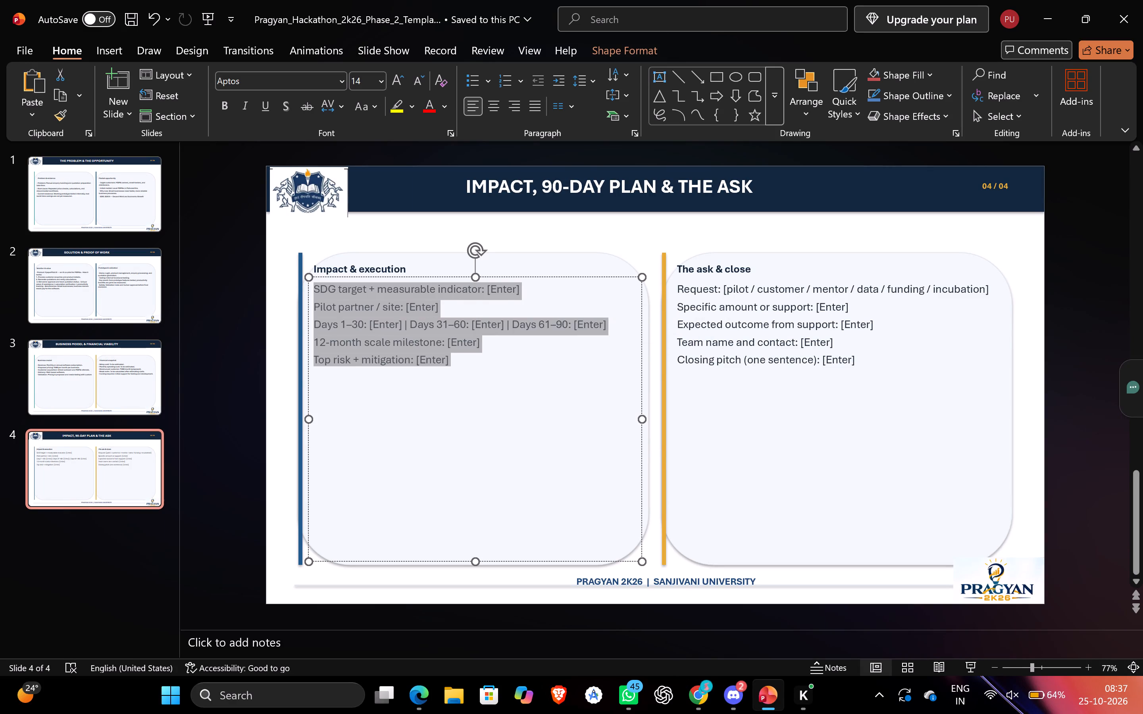
key(ctrl+v)
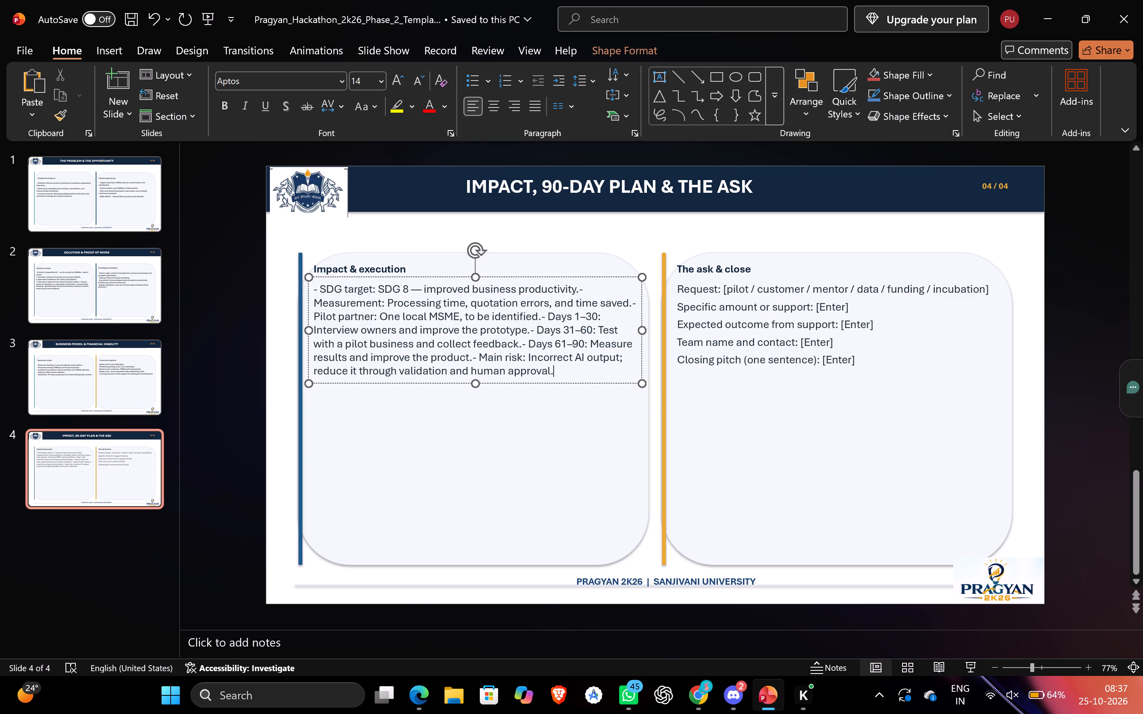
Break the Impact & execution text so each dashed item, from Measurement through Main risk, starts on its own line.
click(579, 286)
key(shift+Return)
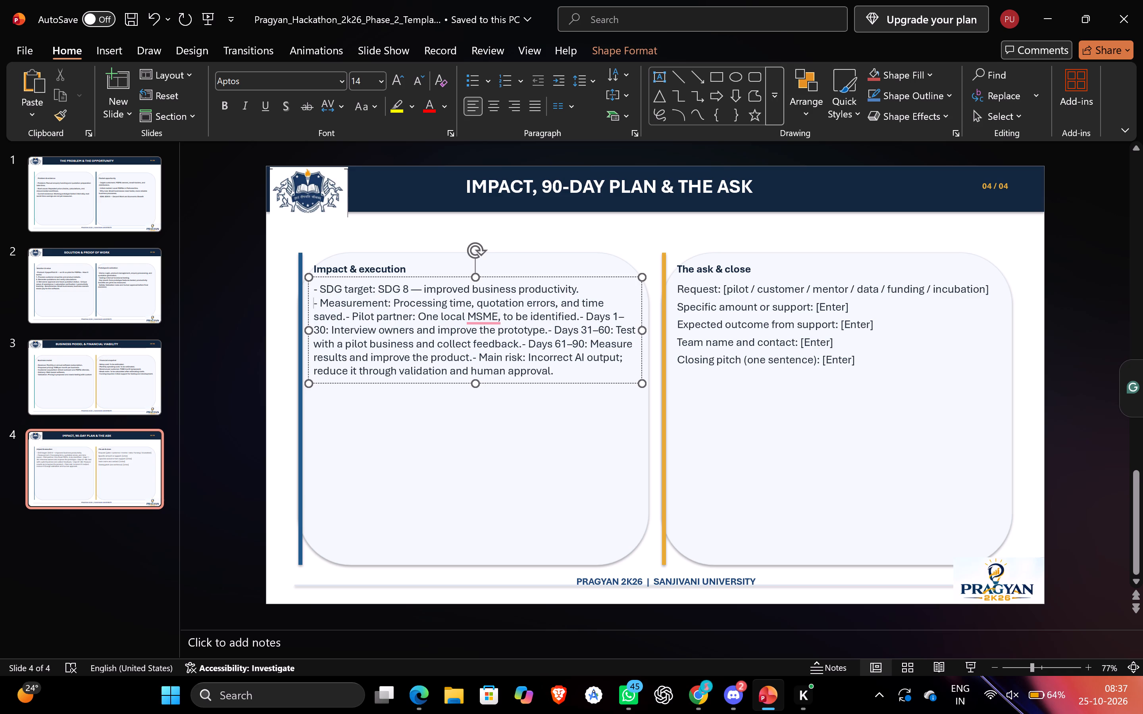
click(346, 317)
key(shift+Return)
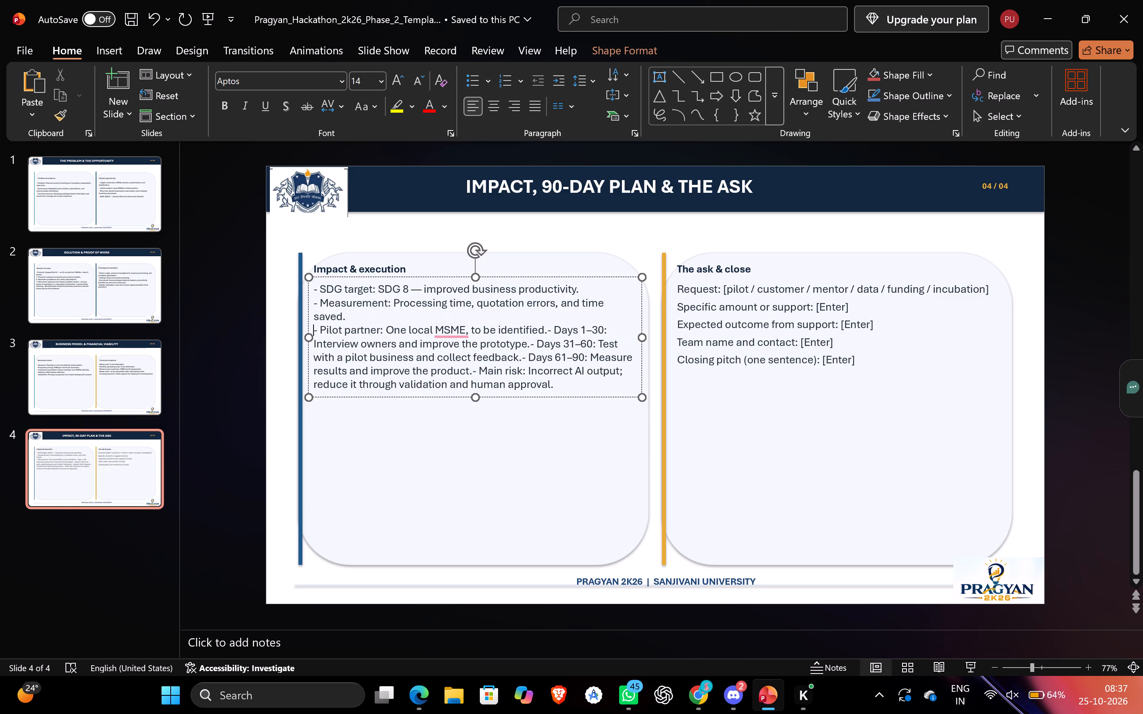
click(548, 330)
key(shift+Return)
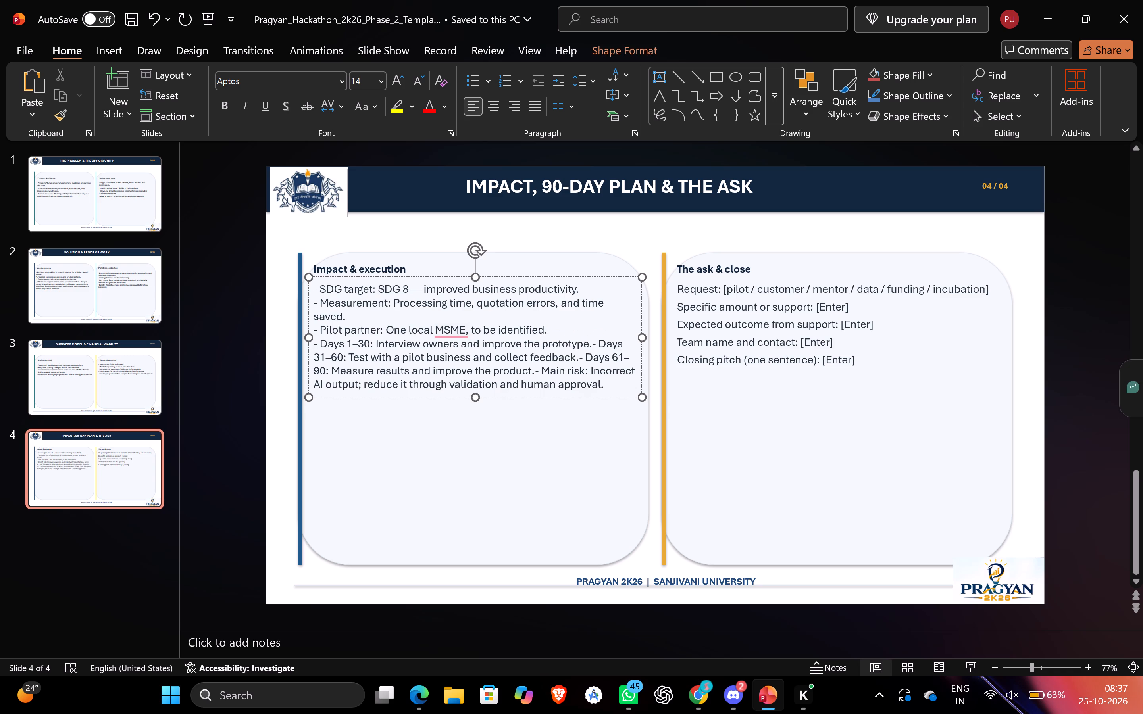
click(593, 344)
key(shift+Return)
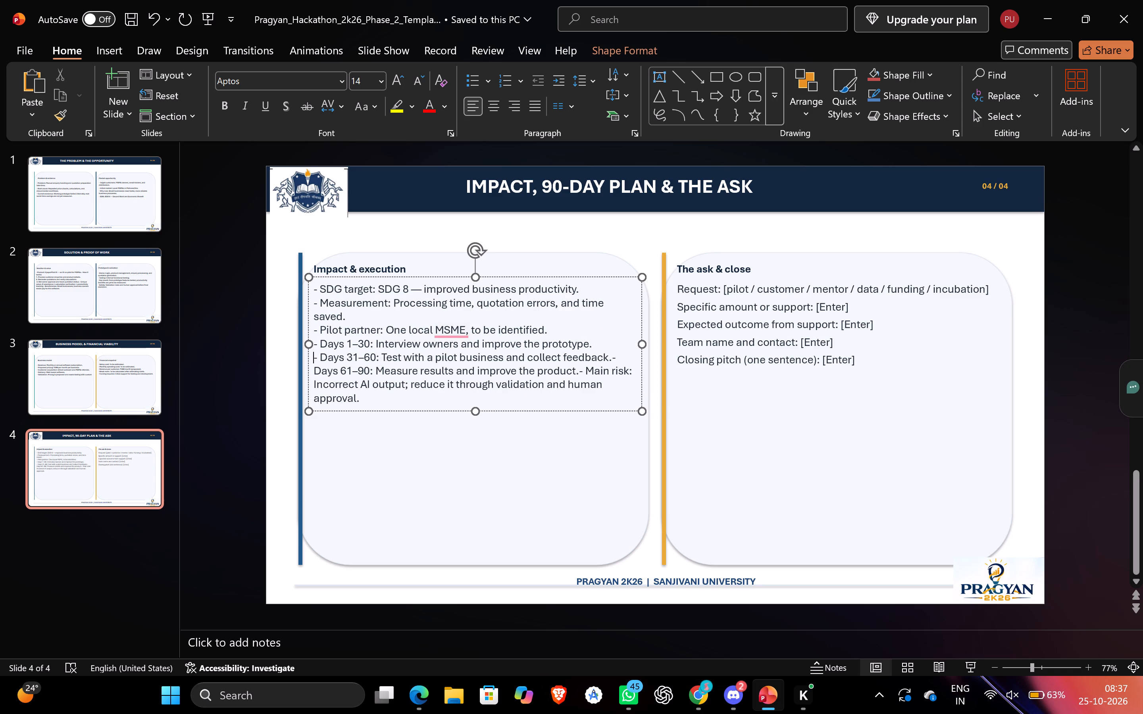
click(611, 358)
key(shift+Return)
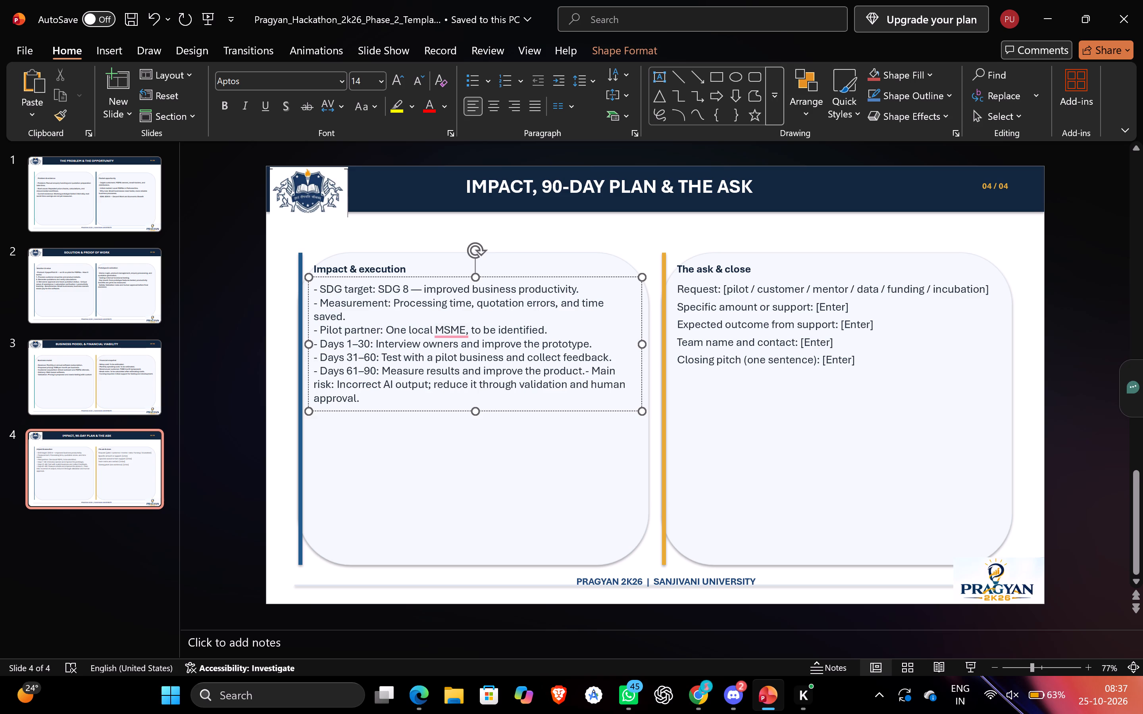
click(585, 370)
key(shift+Return)
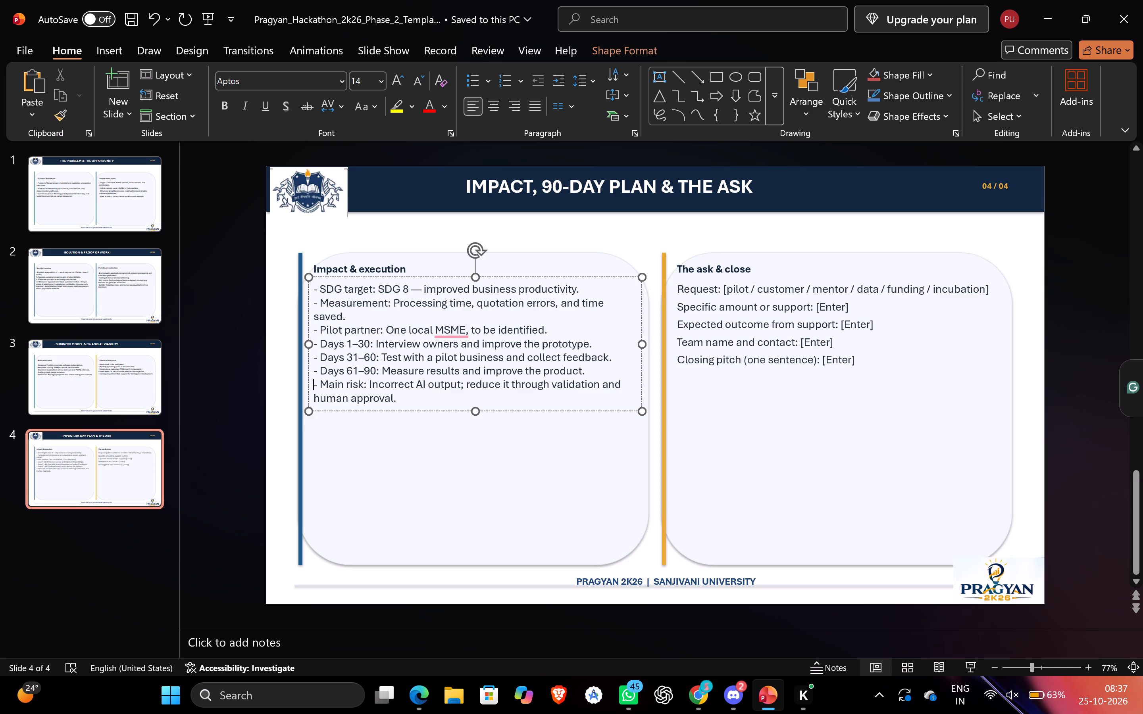
Move the Impact & execution body text and its heading slightly down inside the card, keeping the heading just above the text.
drag(637, 312, 637, 334)
click(428, 271)
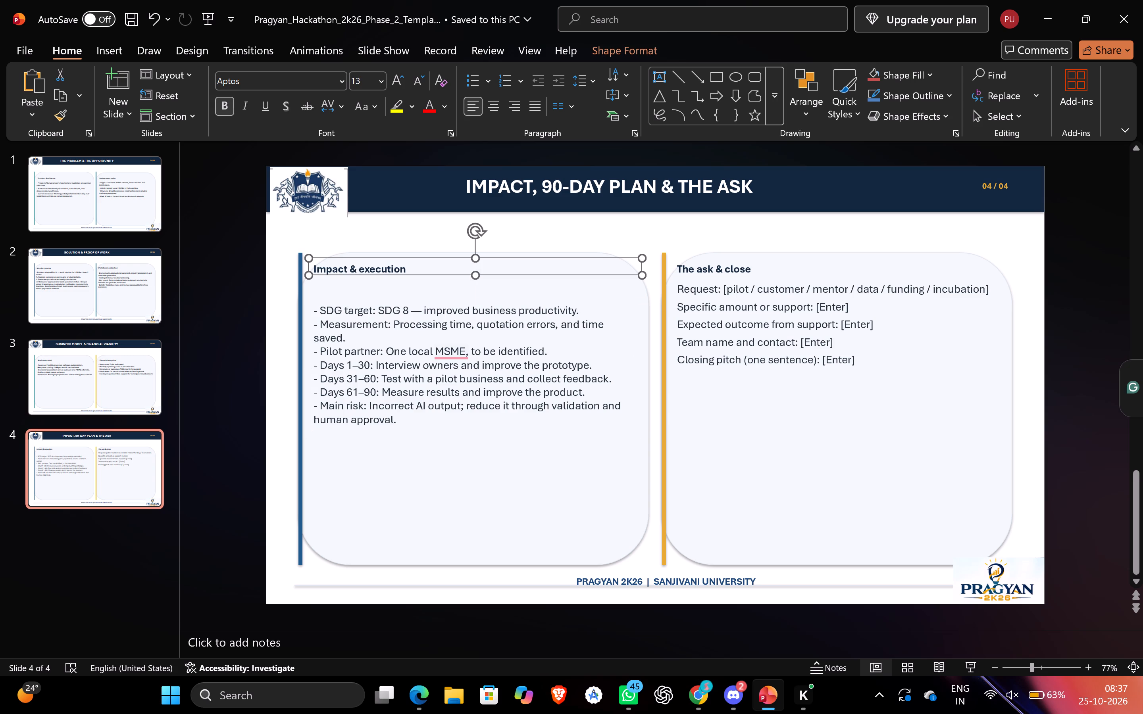
drag(428, 271, 429, 288)
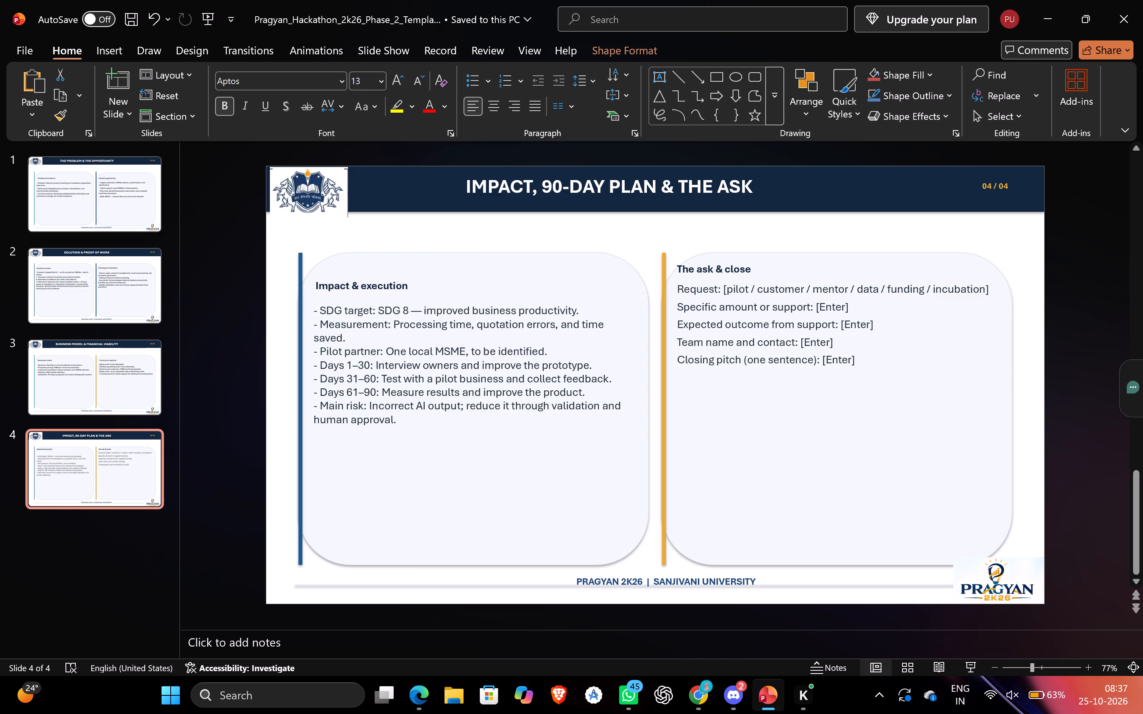
drag(429, 288, 429, 288)
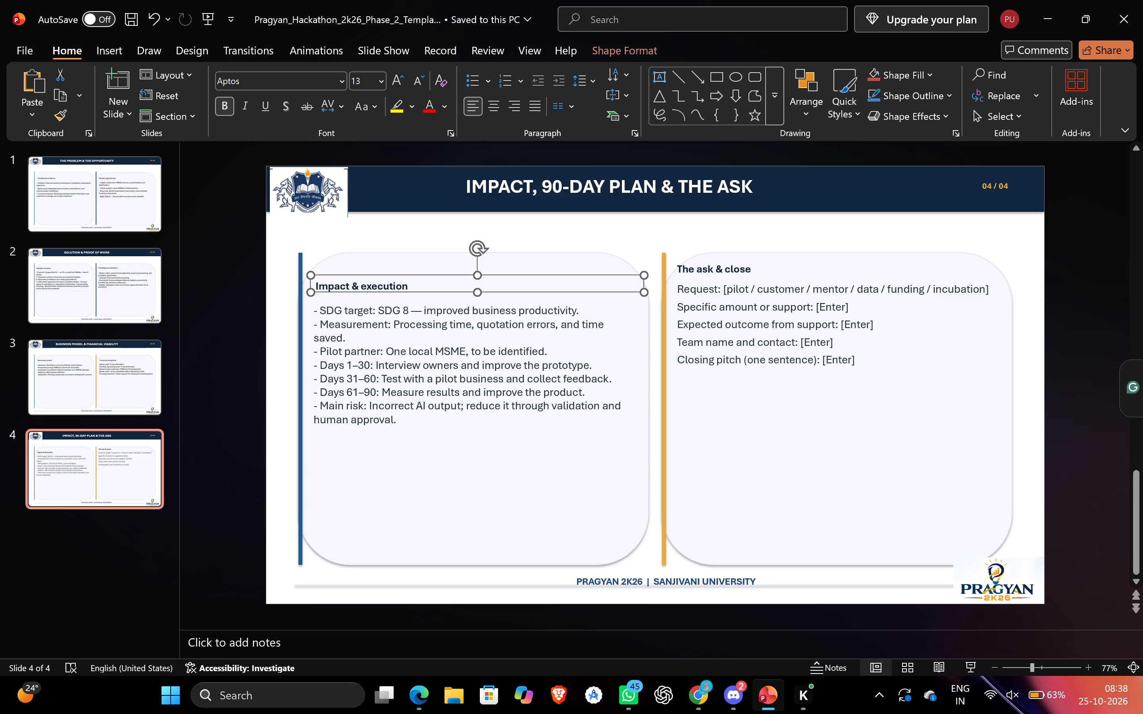
Make the body text under the Impact & execution heading bold, from SDG target to human approval.
drag(319, 308, 368, 380)
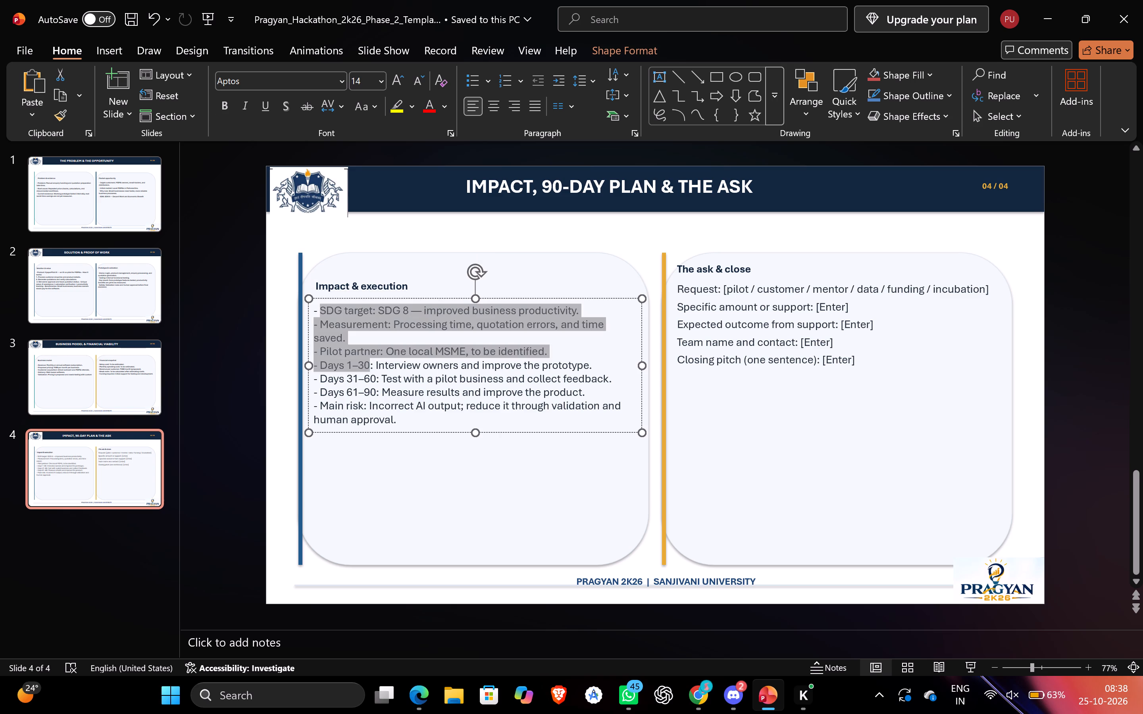
drag(368, 380, 391, 429)
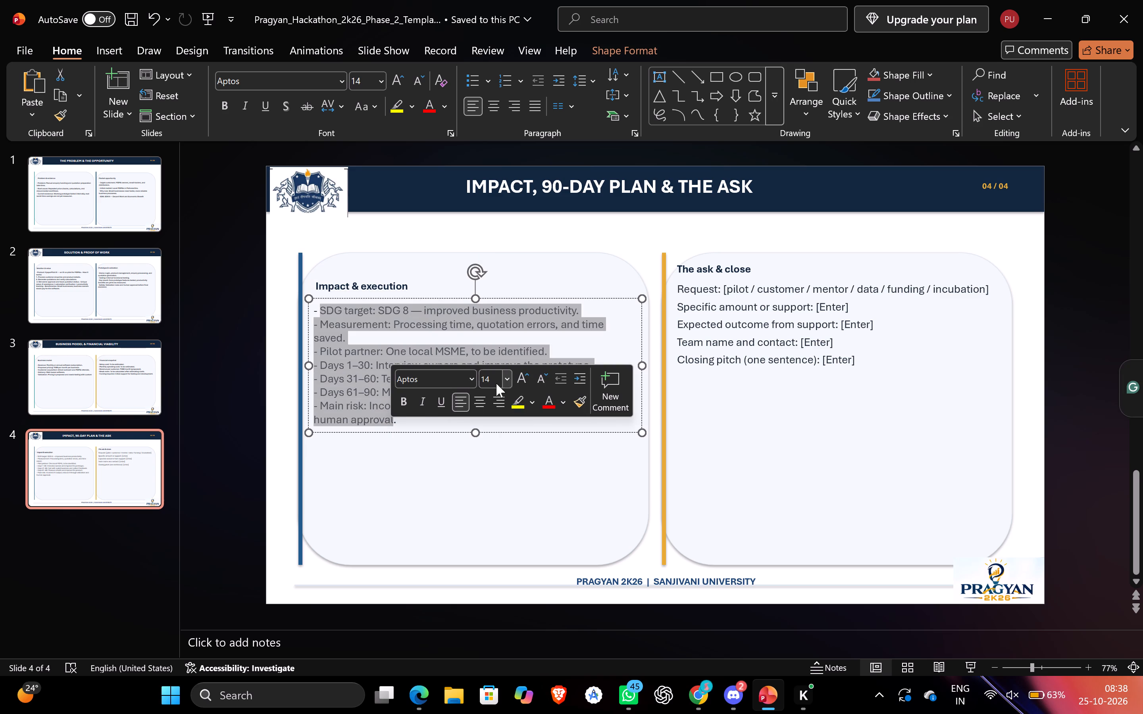
click(406, 409)
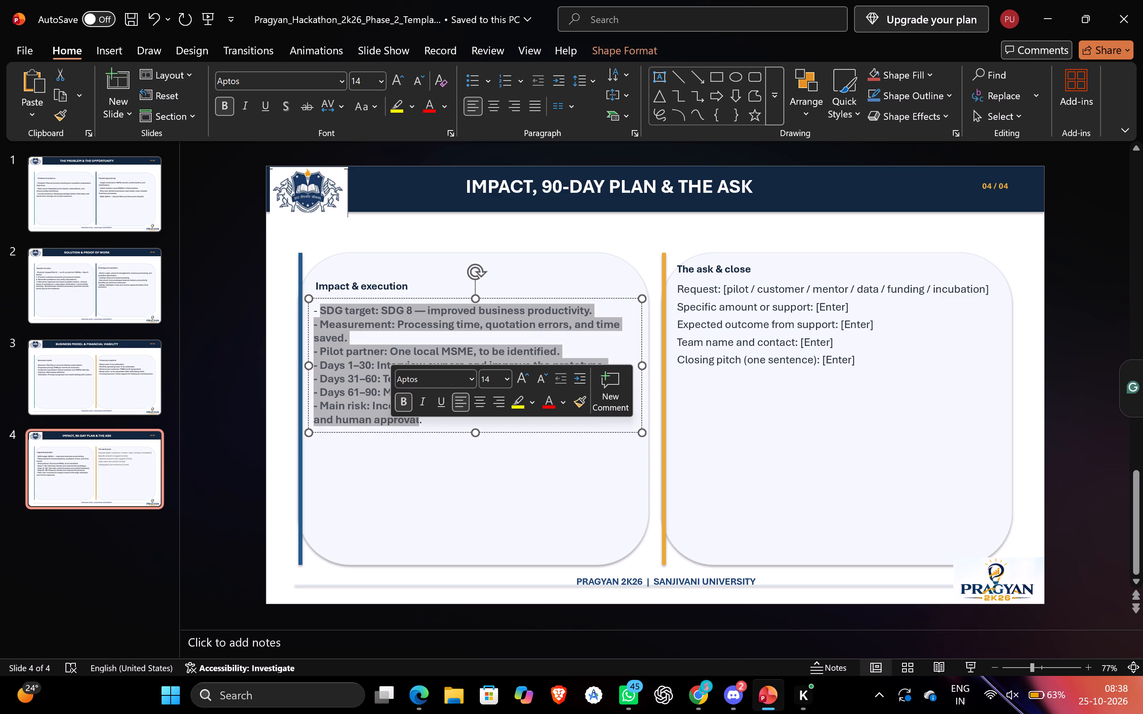
Set the font size of the Impact & execution heading to 14.
click(377, 282)
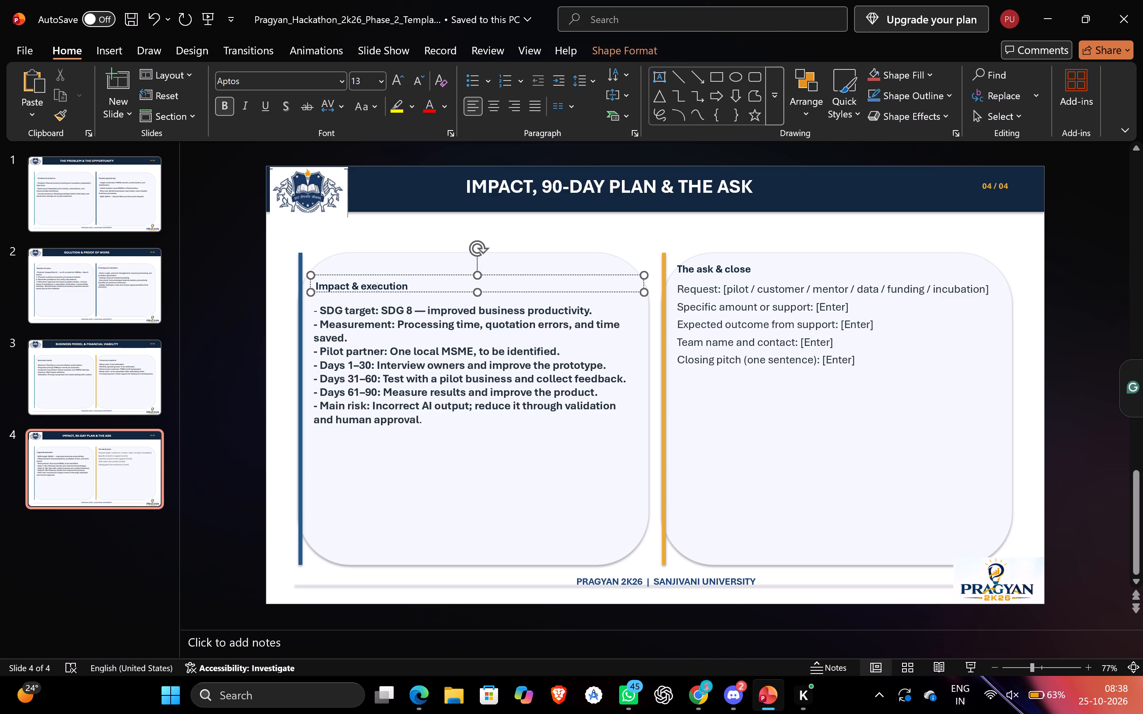
drag(406, 284, 296, 286)
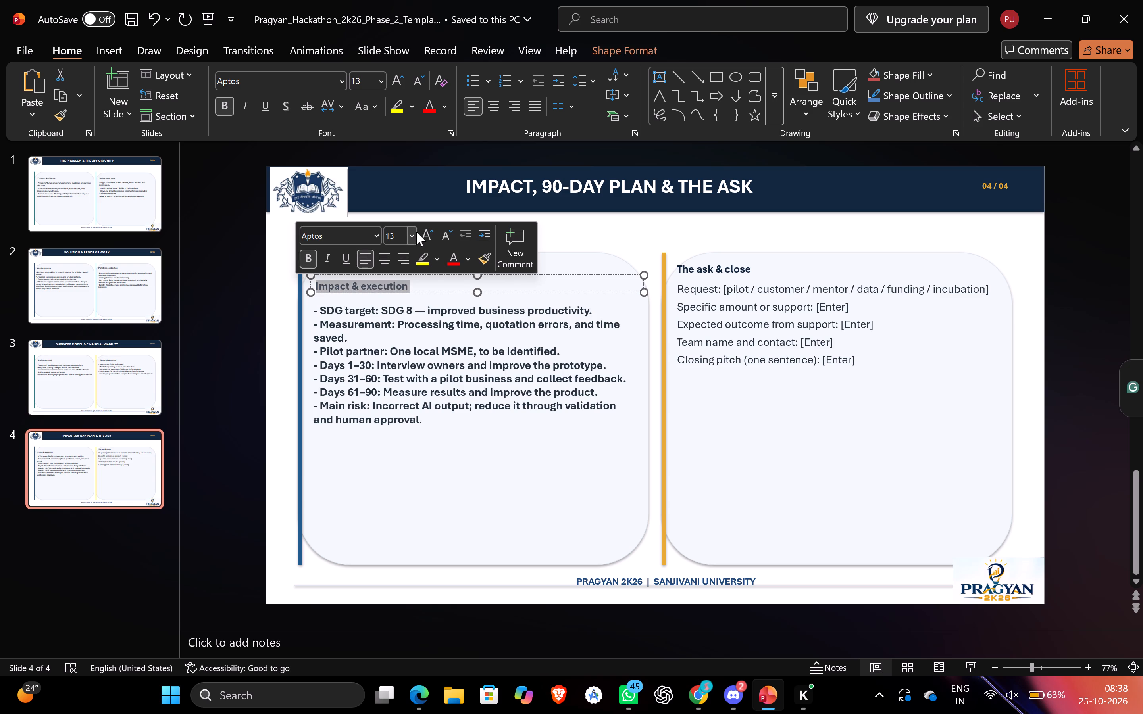
click(416, 232)
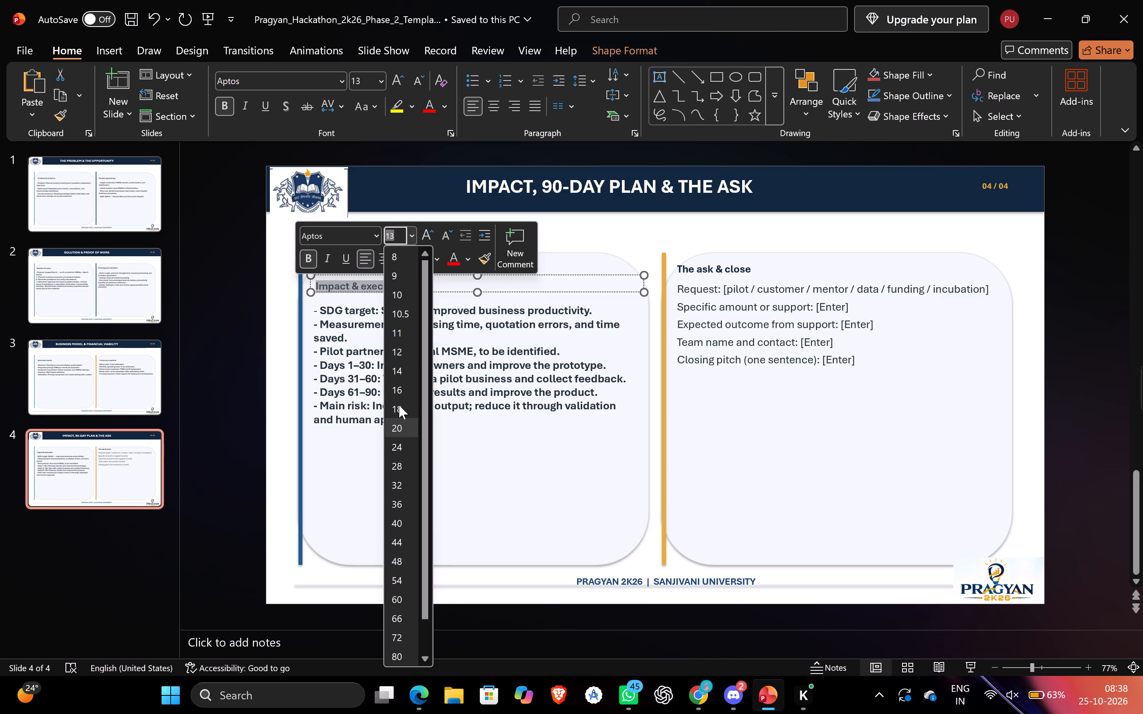
click(404, 372)
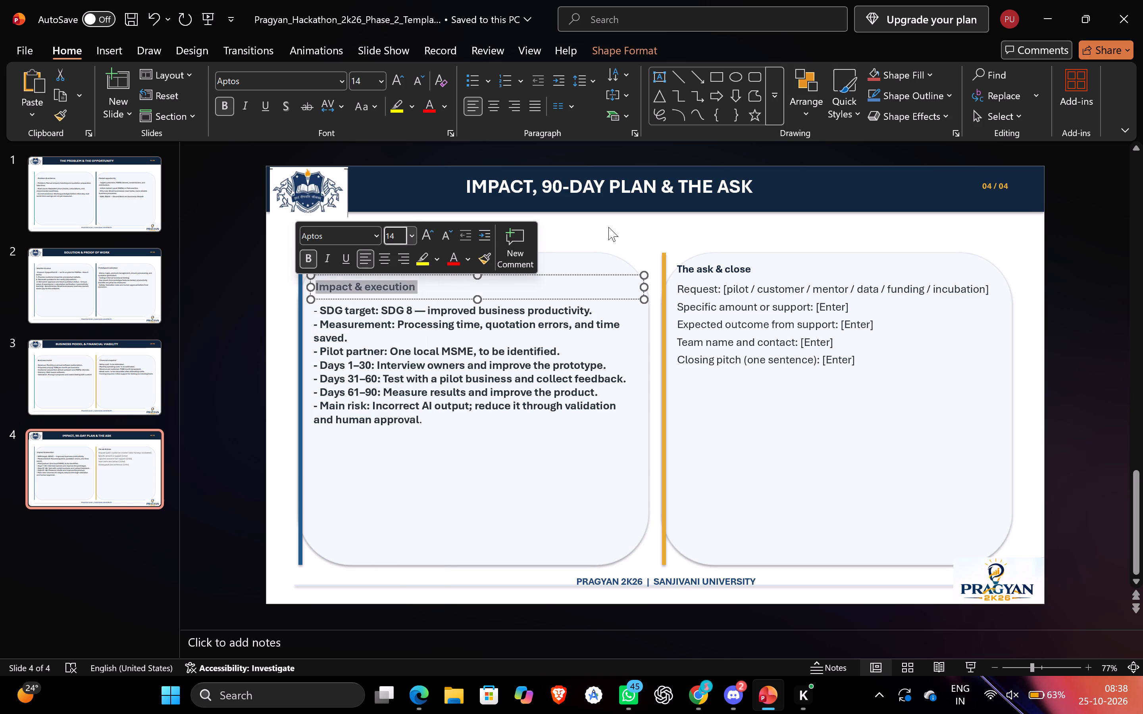
click(608, 227)
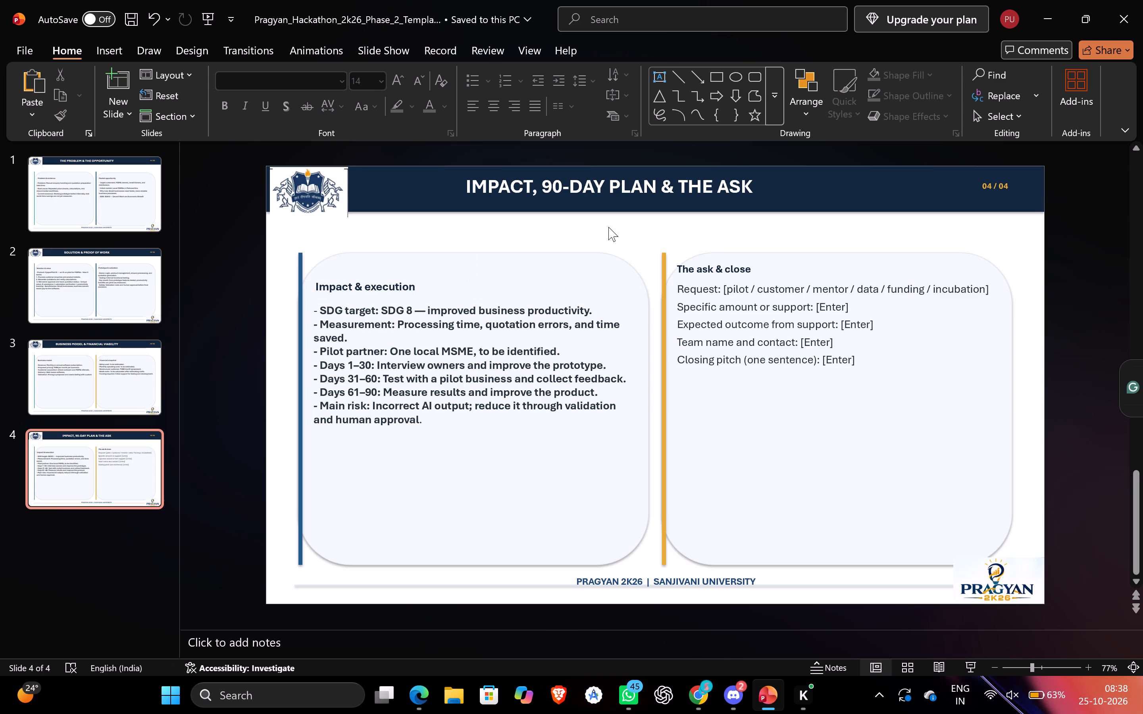
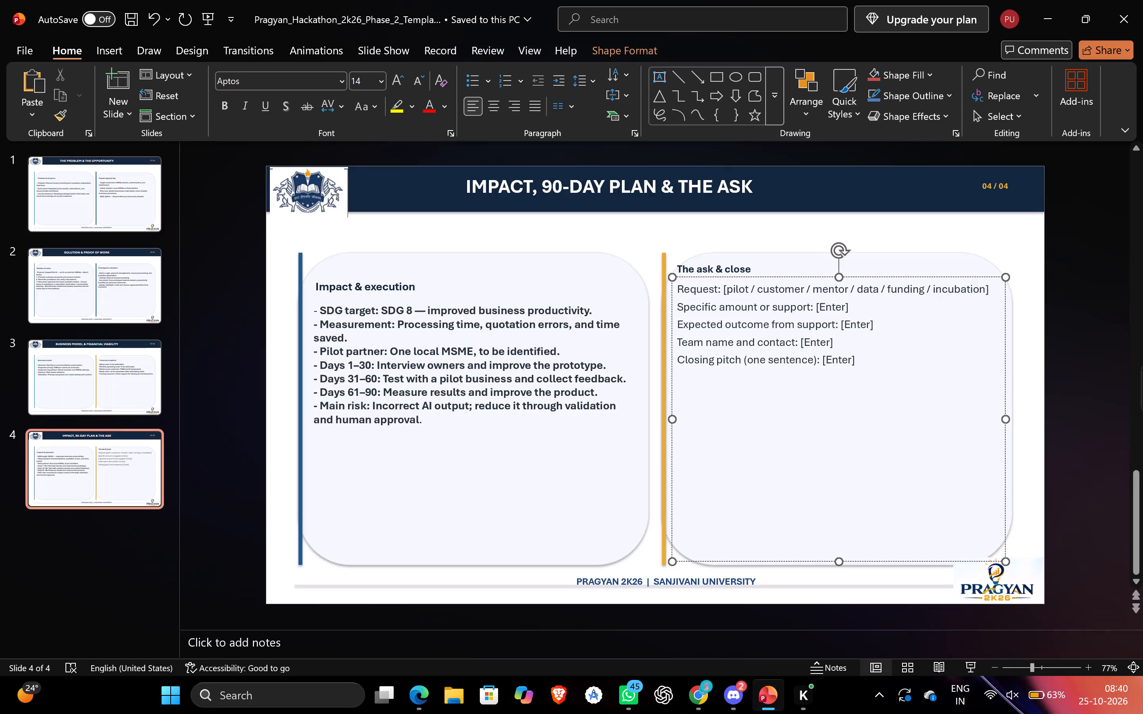
Move The ask & close body text and its heading slightly down inside the card, keeping the heading just above the text.
drag(995, 324, 995, 344)
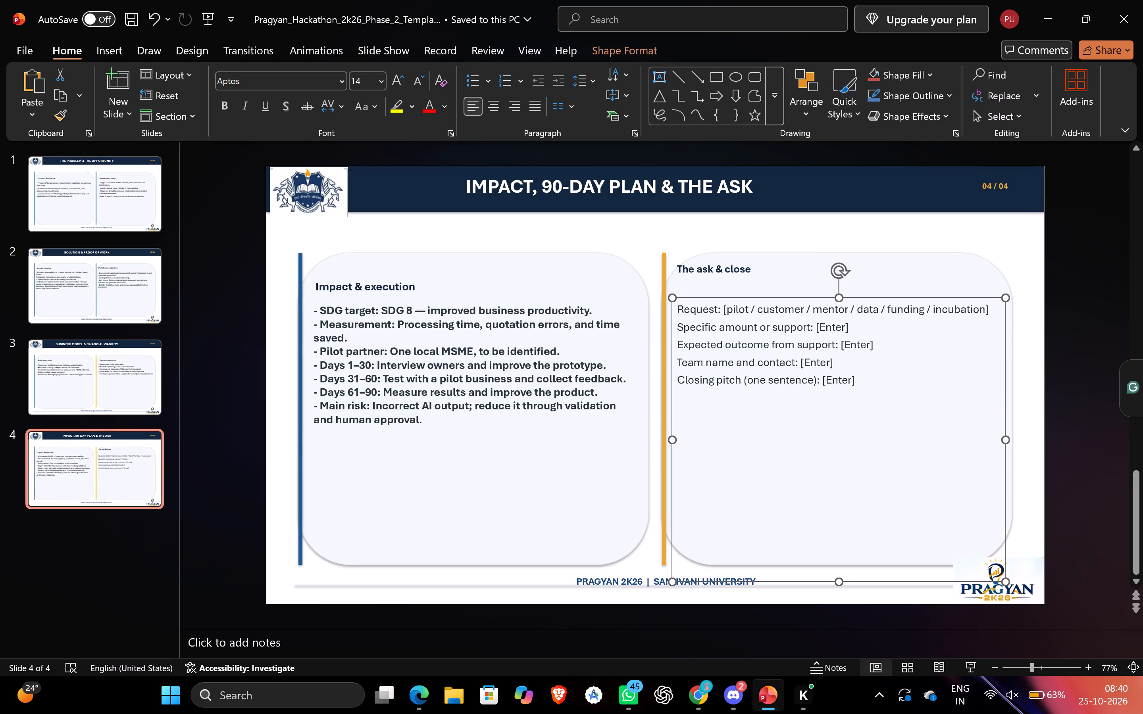
click(779, 267)
drag(779, 267, 779, 281)
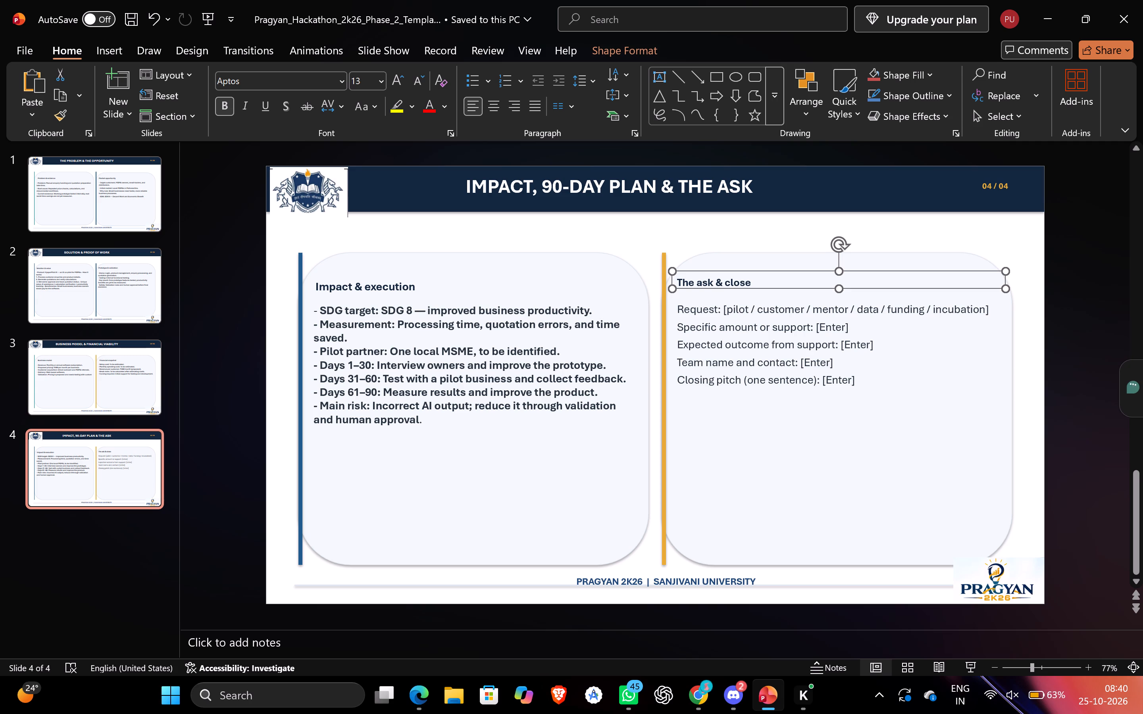
Replace the placeholder lines under The ask & close with the copied text, from the mentorship request to the VyaparPilot AI closing pitch.
drag(681, 307, 874, 383)
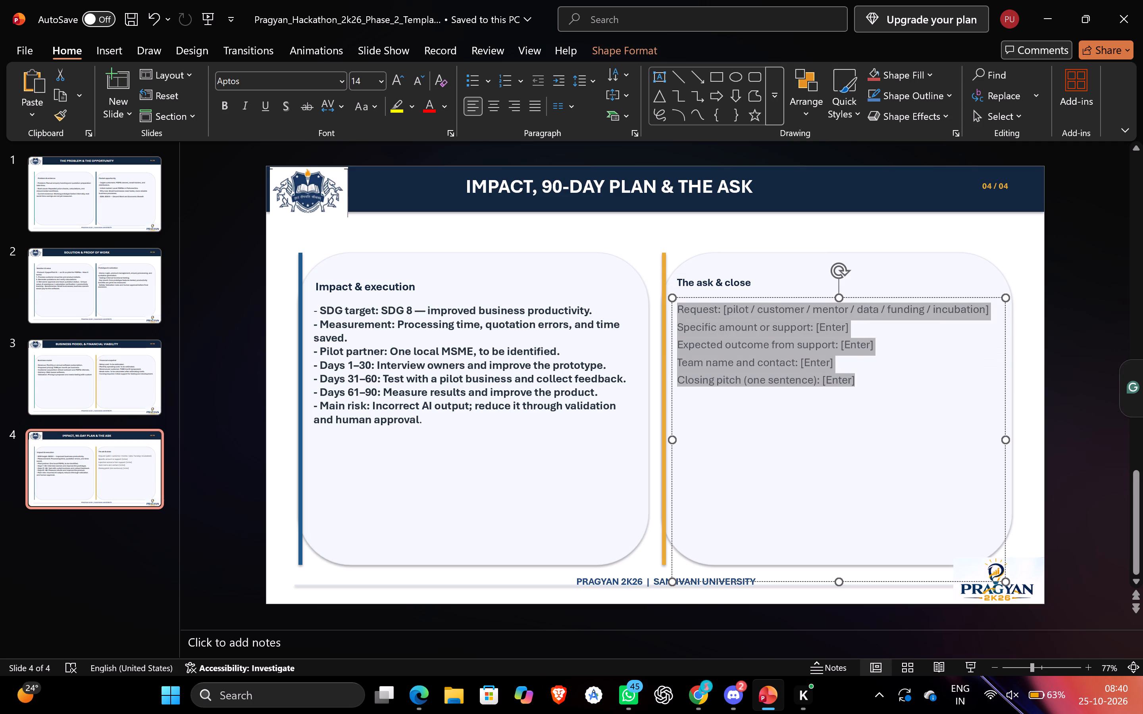
key(ctrl+v)
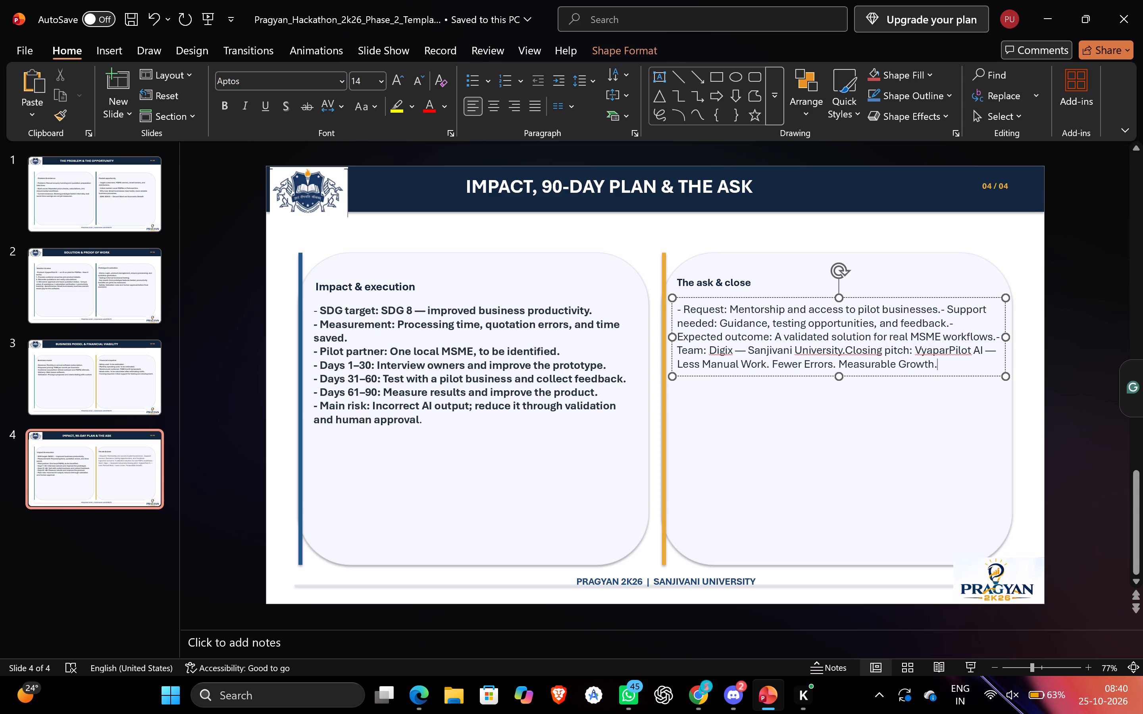
Break The ask & close text so Support needed, Expected outcome, Team and Closing pitch each start on their own line.
click(941, 310)
key(shift+Return)
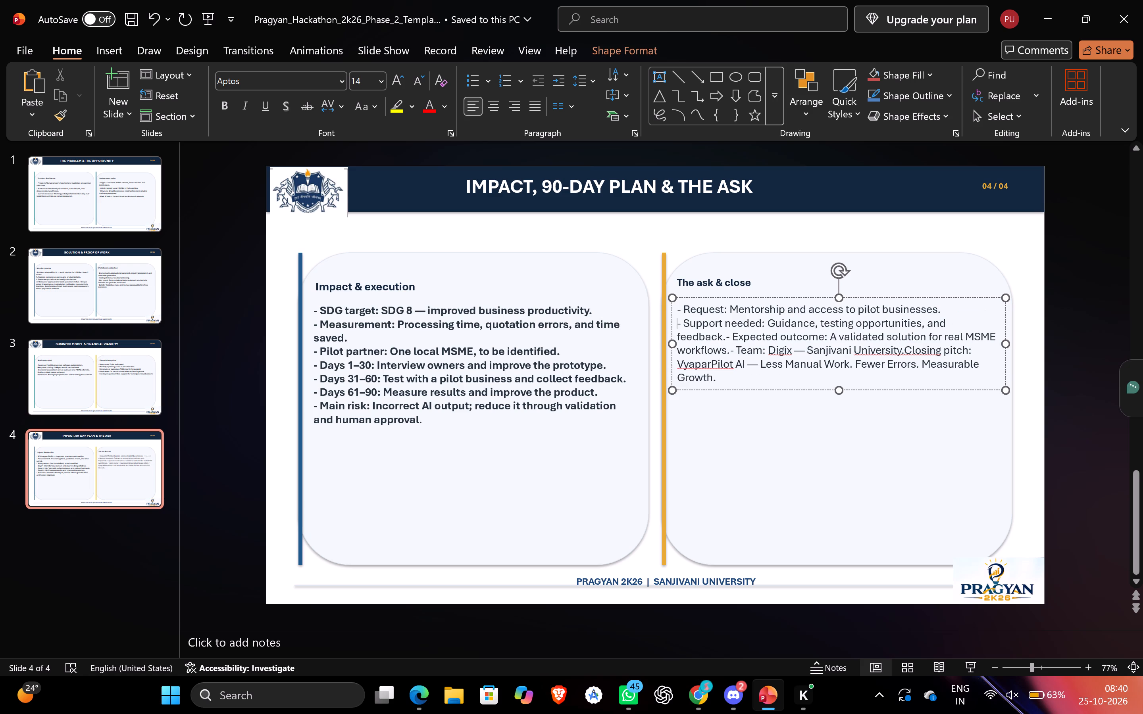
click(727, 339)
key(shift+Return)
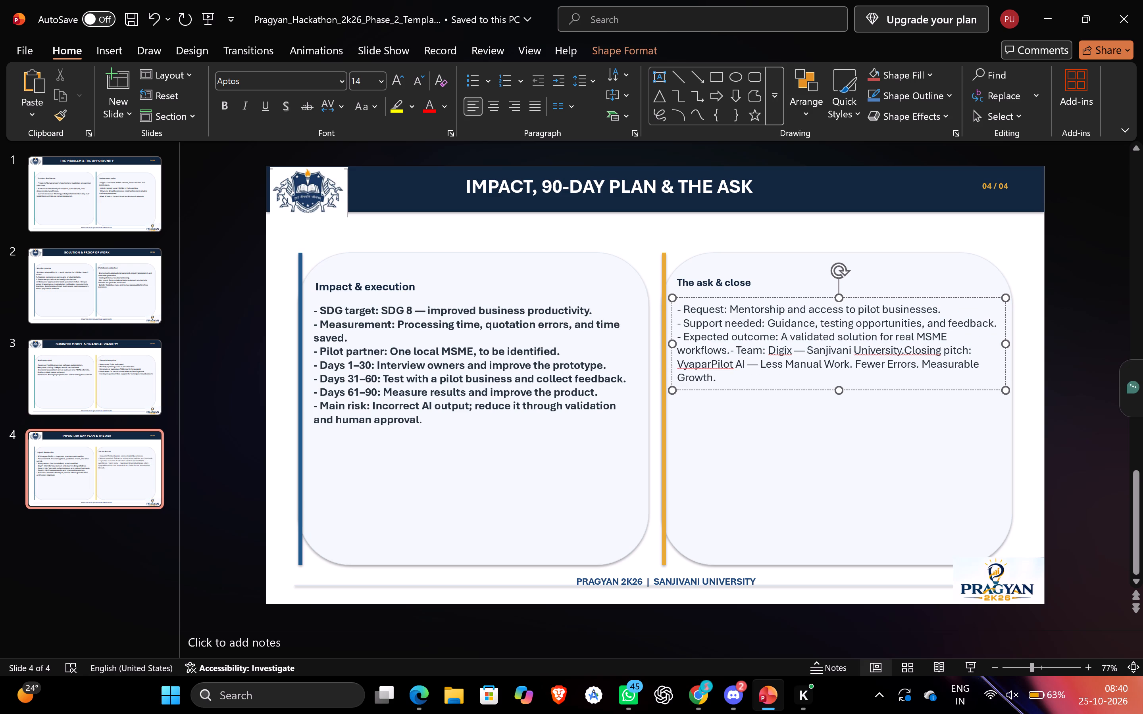
click(731, 349)
key(shift+Return)
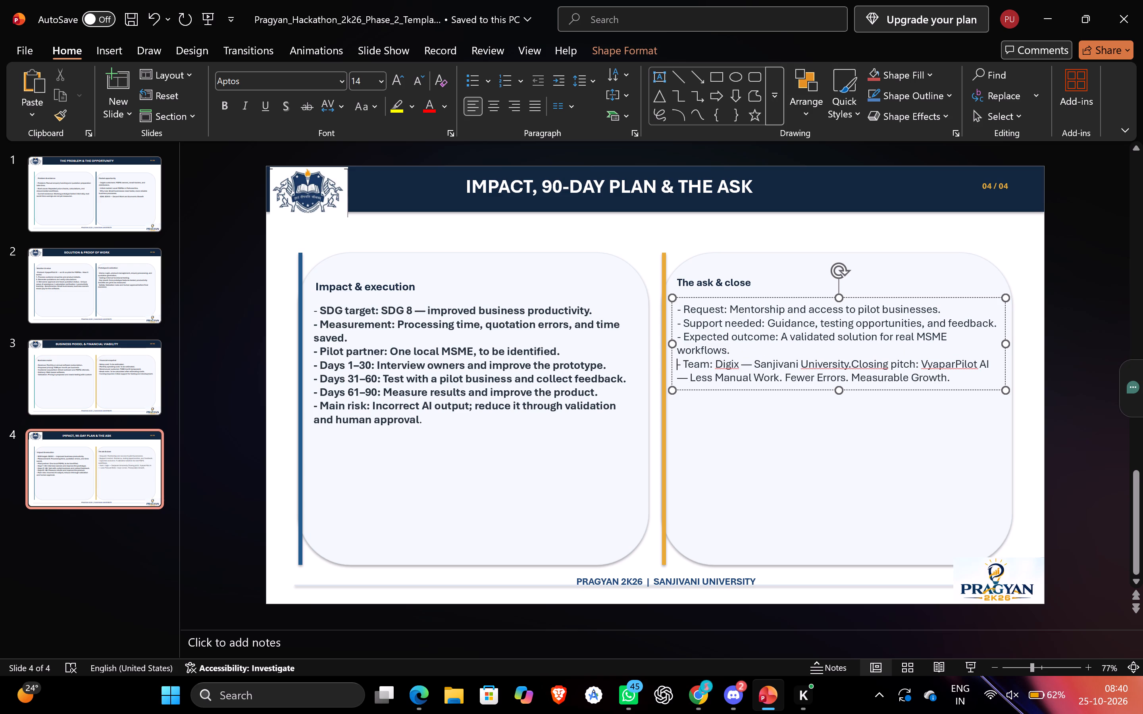
click(852, 363)
key(space)
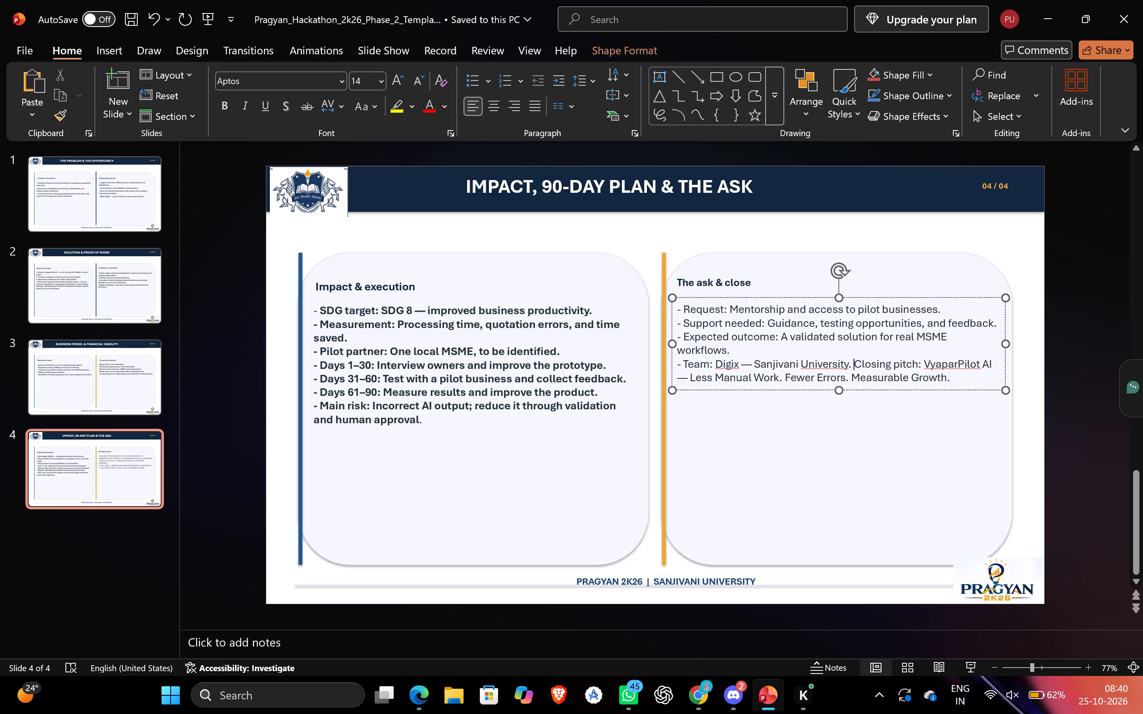
key(shift+Return)
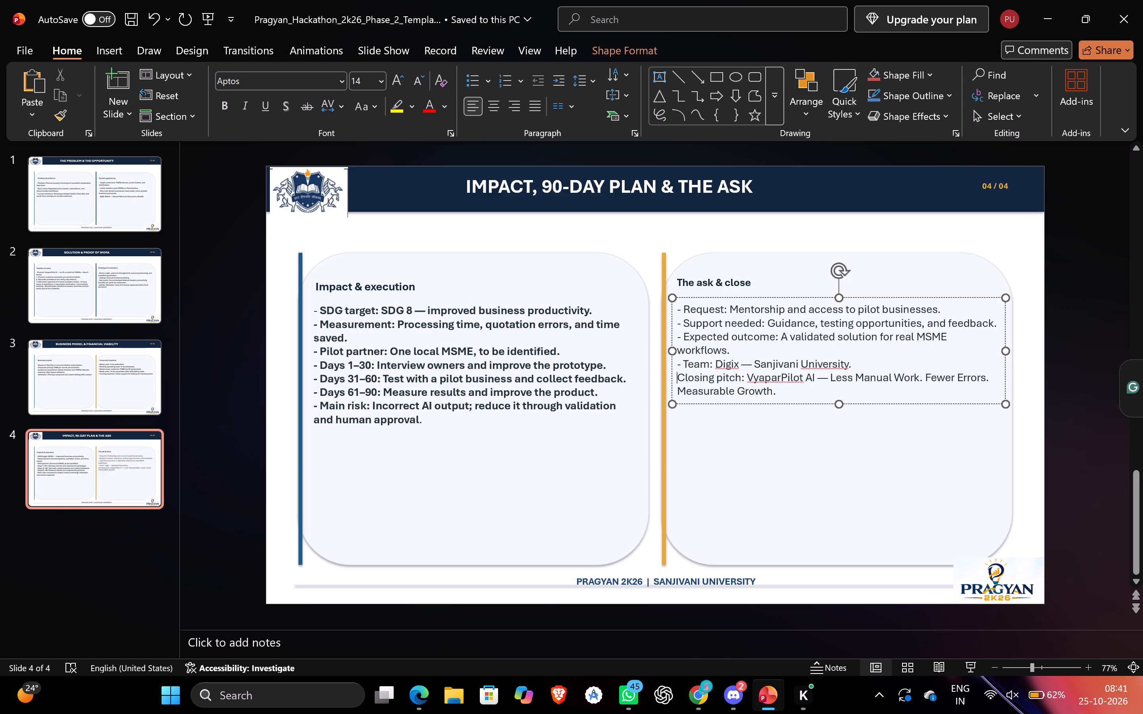
Correct the team name to DigiX, remove the period after Sanjivani University, and change the product name to VyaparPilot.AI.
click(737, 367)
key(BackSpace)
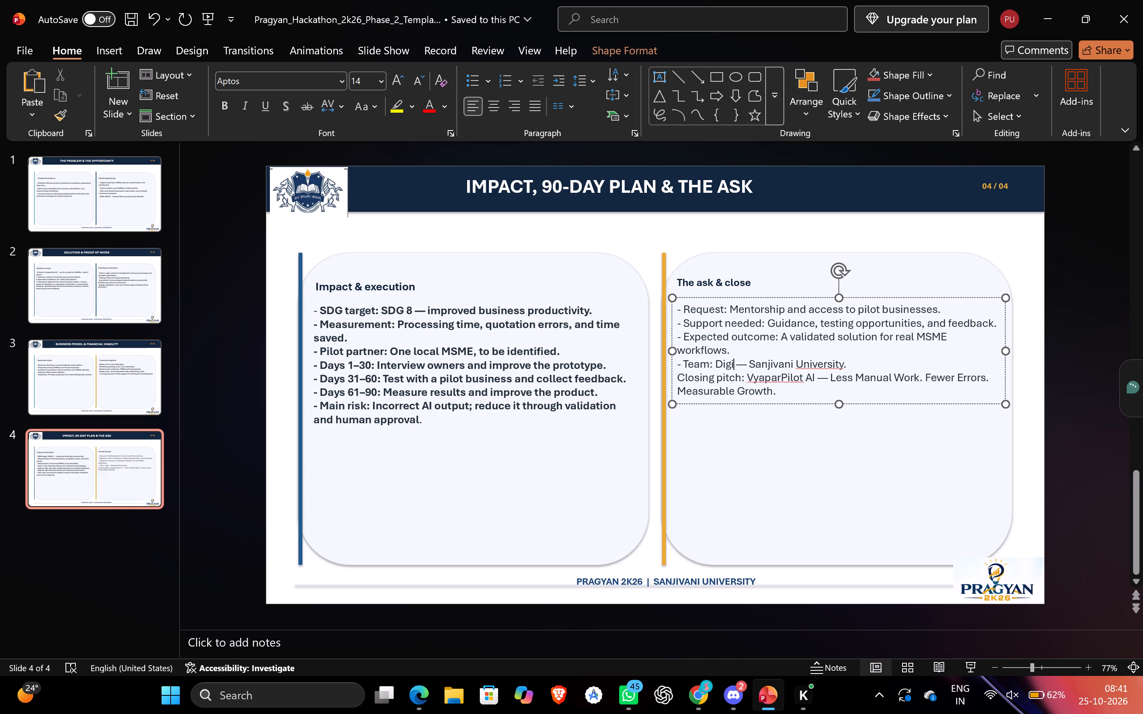
key(shift+x)
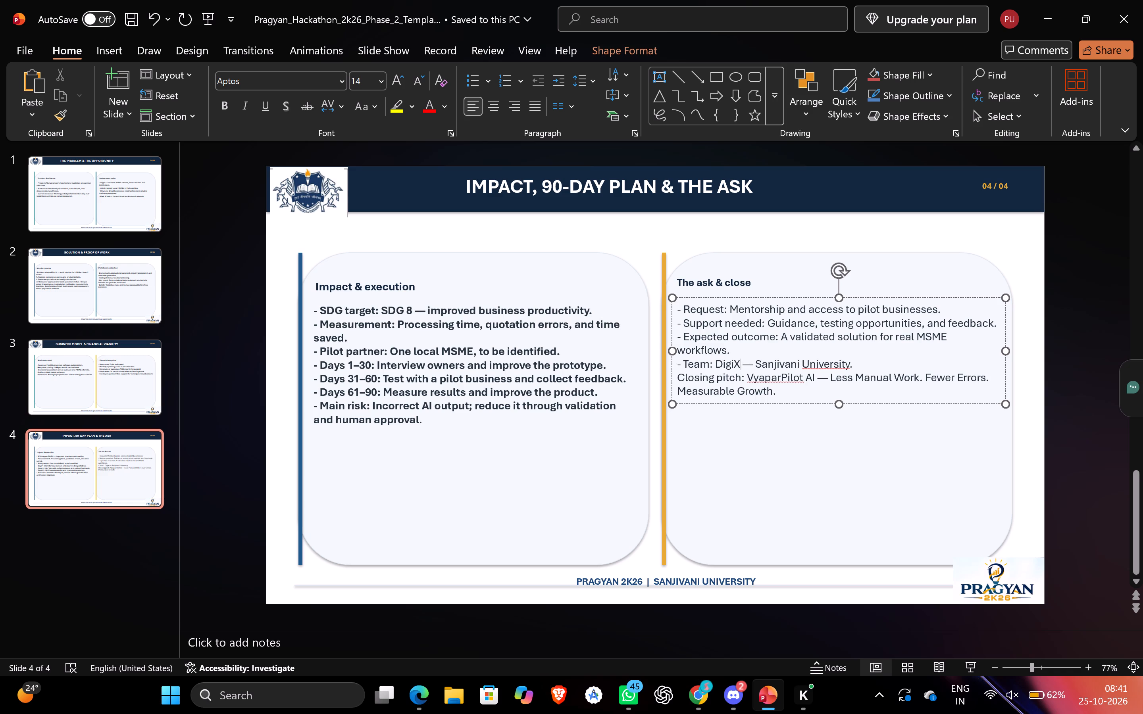
click(862, 367)
key(BackSpace)
key(BackSpace)
key(space)
click(806, 378)
key(BackSpace)
key(period)
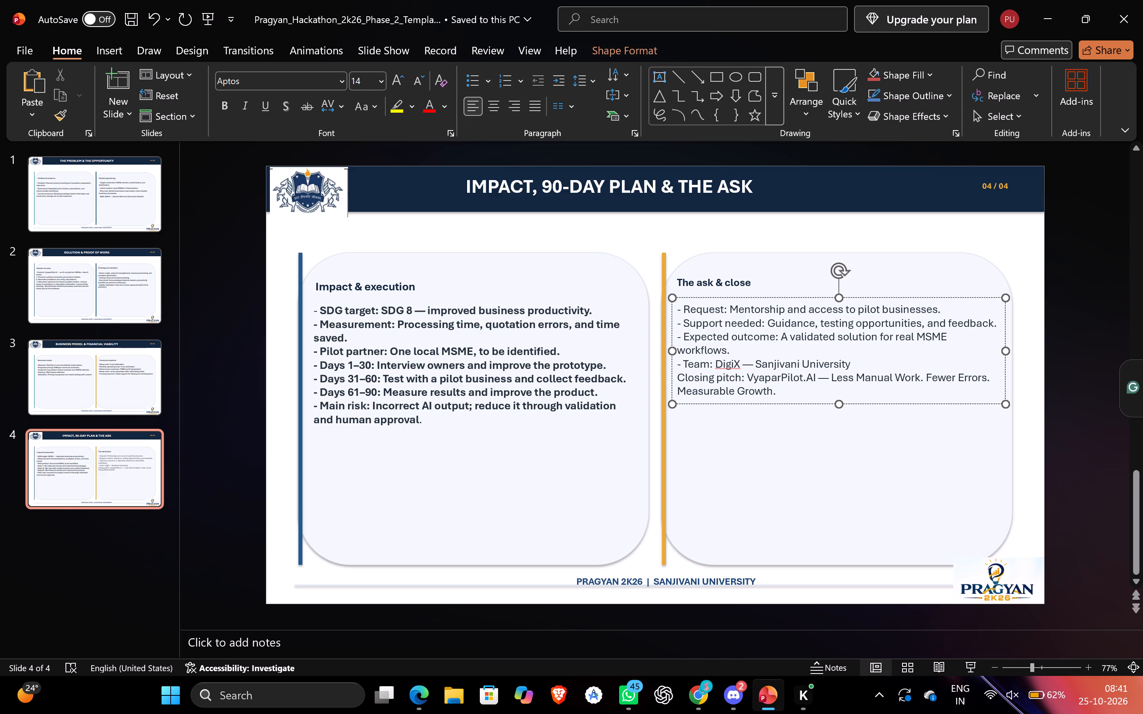
Make the body text under The ask & close heading bold, from Request to Measurable Growth.
drag(685, 311, 745, 349)
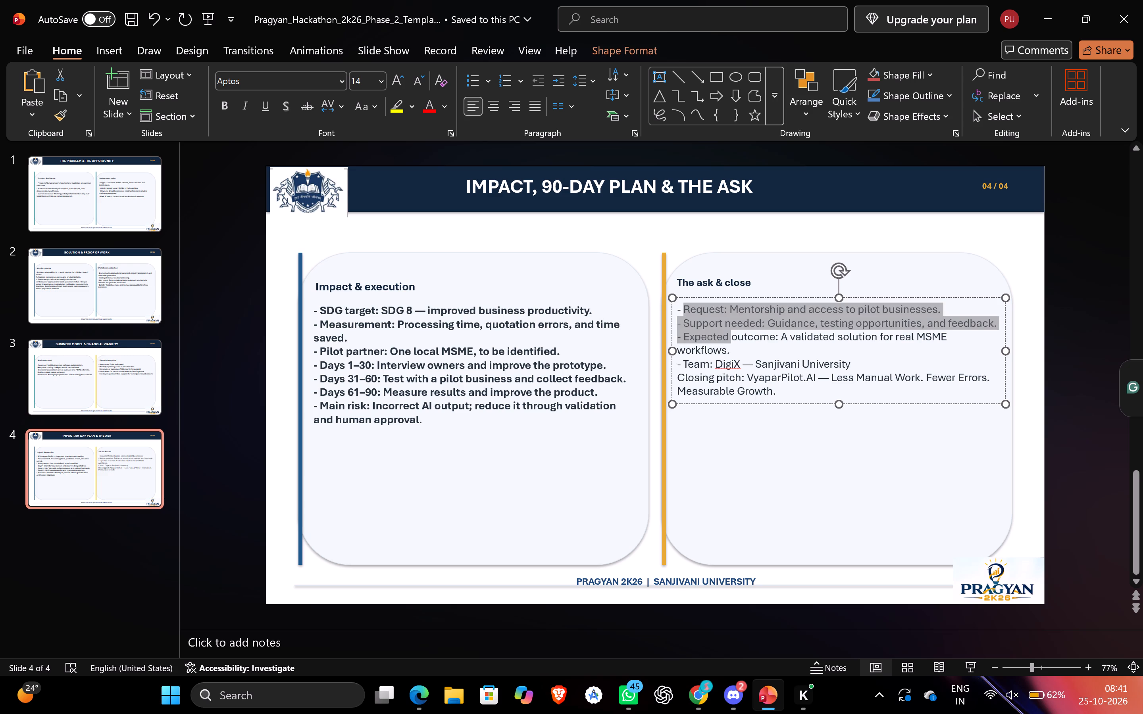
drag(745, 349, 786, 413)
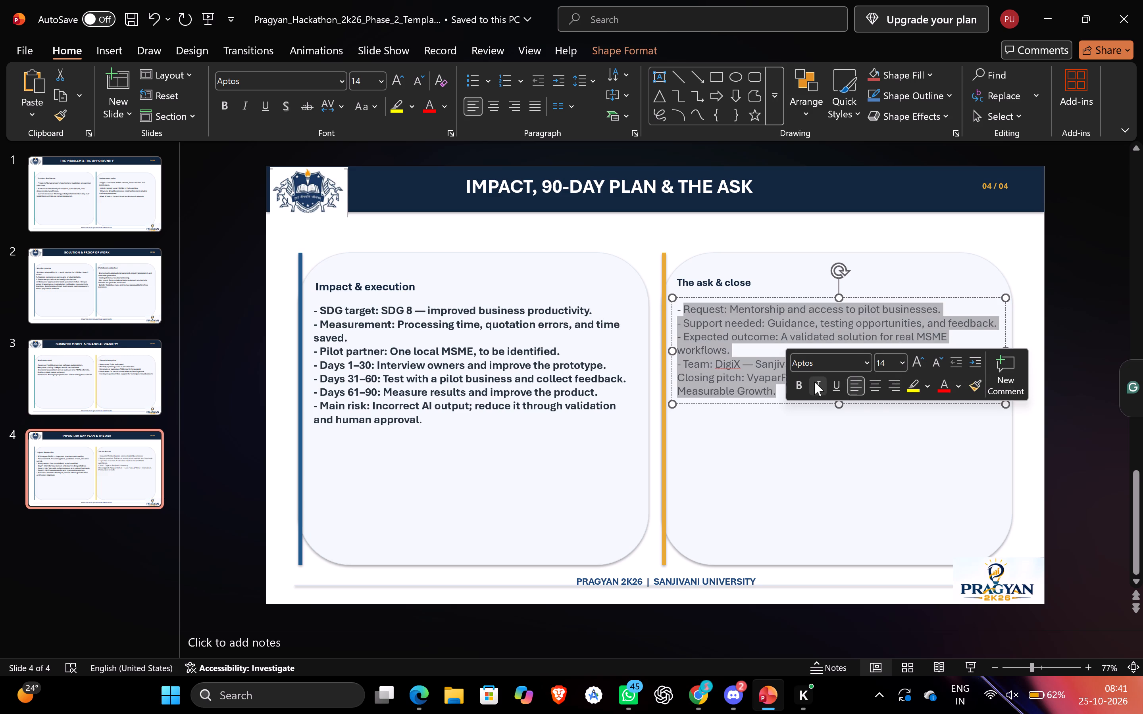
click(799, 384)
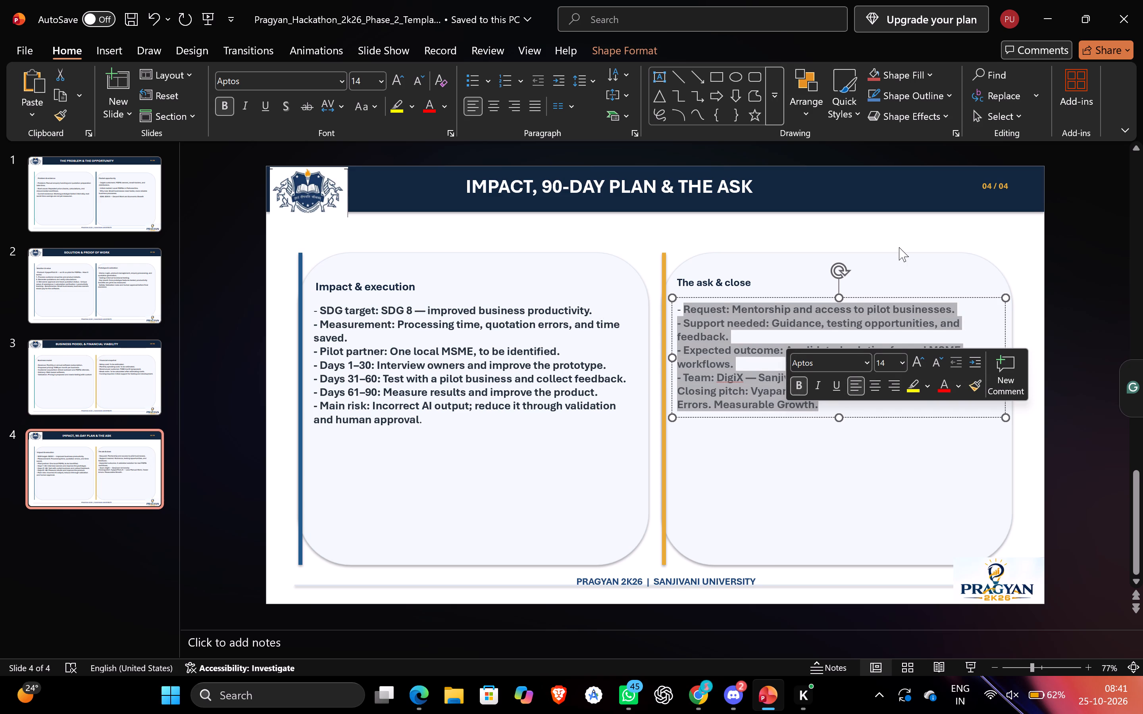
click(899, 247)
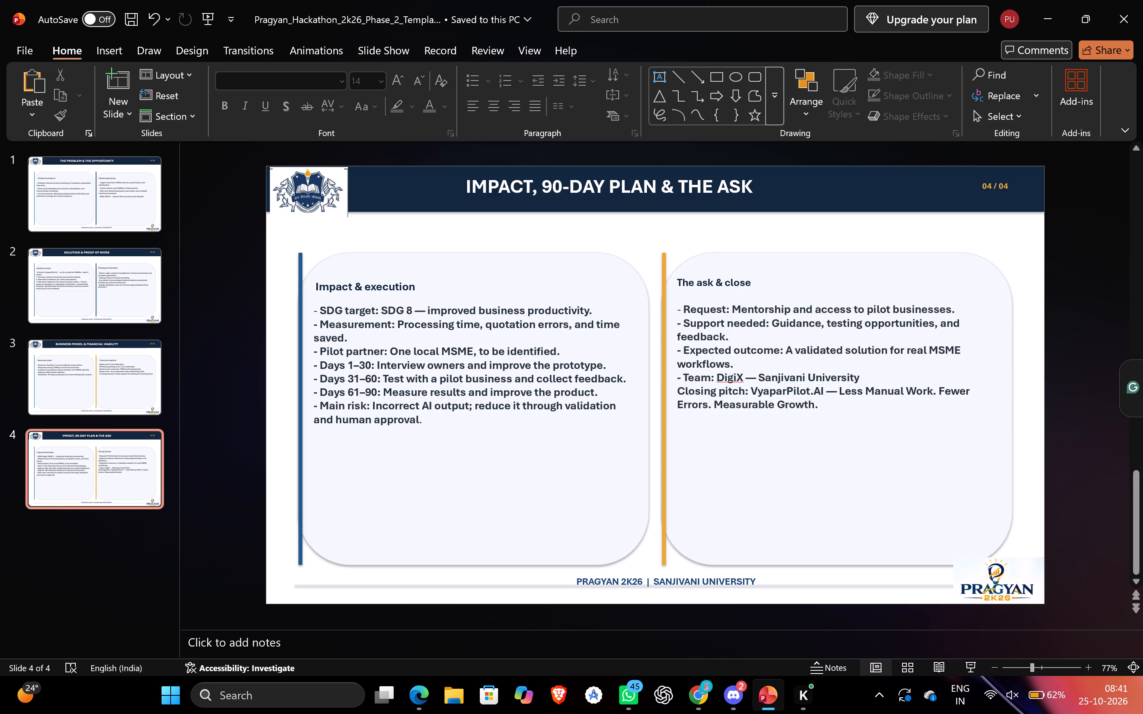
Set the font size of The ask & close heading to 14, matching the Impact & execution heading.
drag(750, 282, 672, 279)
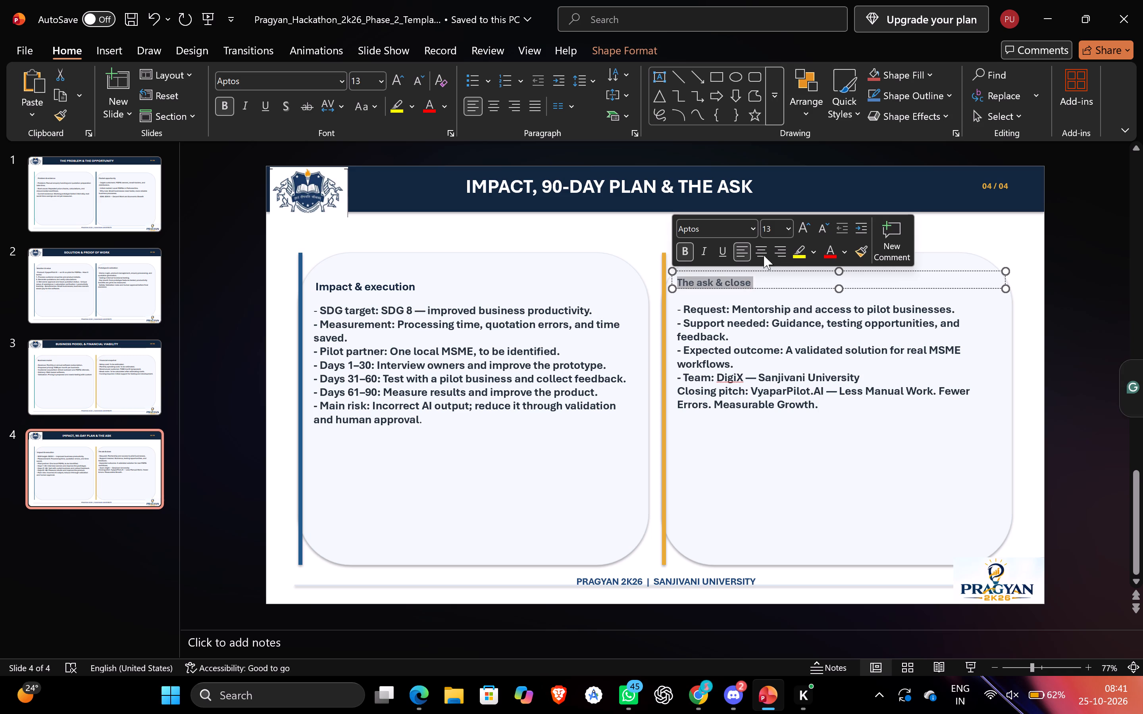
click(791, 223)
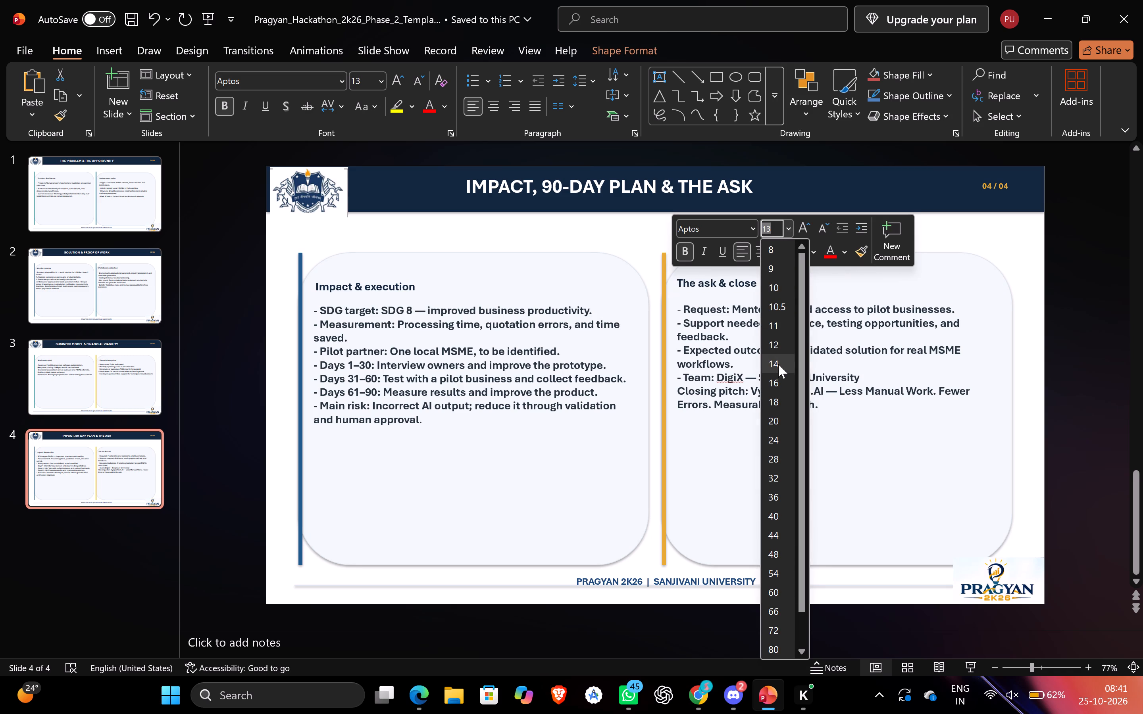
click(778, 364)
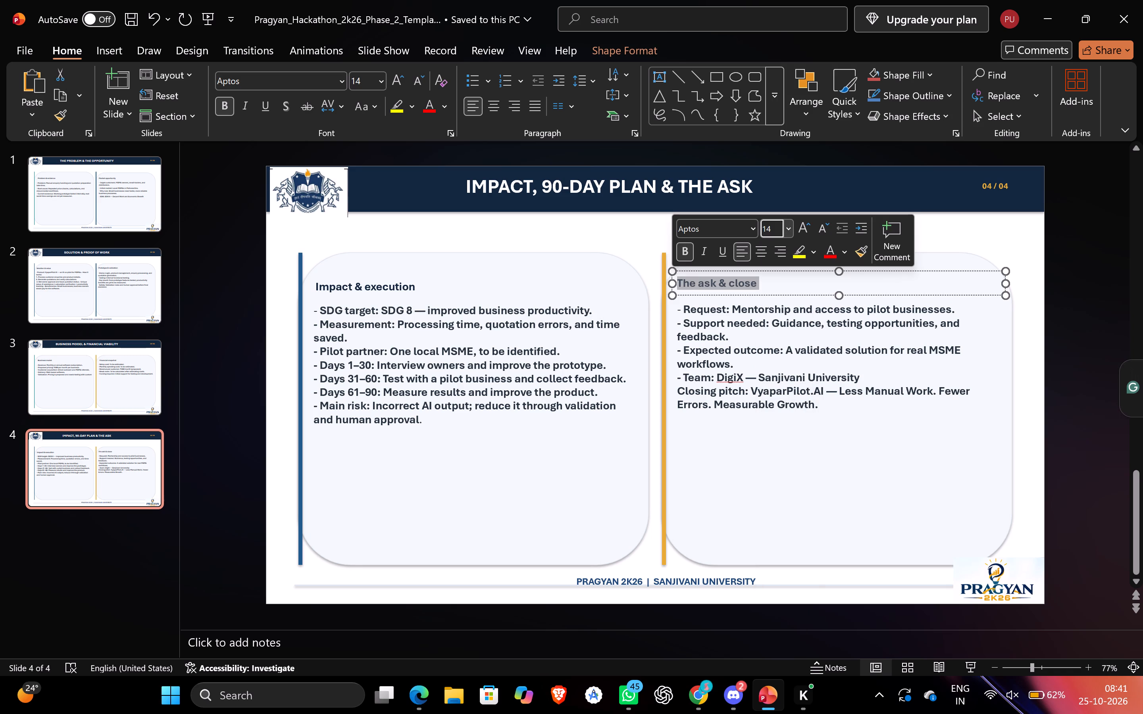
drag(412, 288, 315, 283)
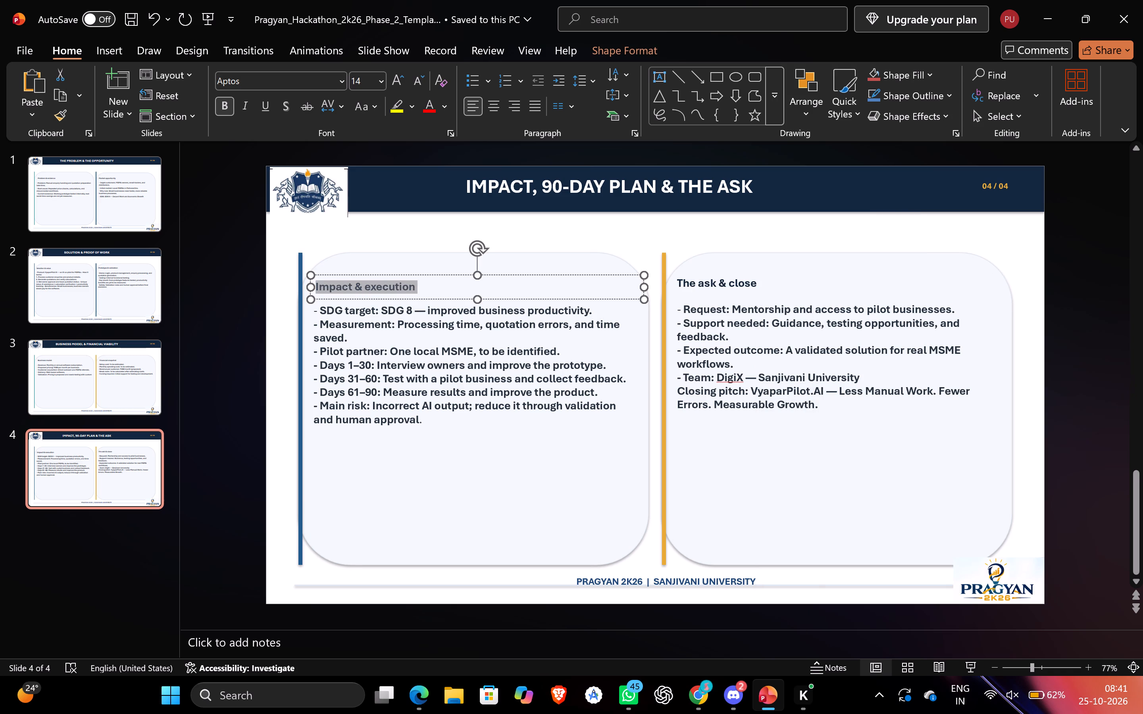
click(413, 193)
On slide 1, move the Problem & evidence and Market opportunity body texts slightly down, away from their headings.
click(135, 203)
click(135, 203)
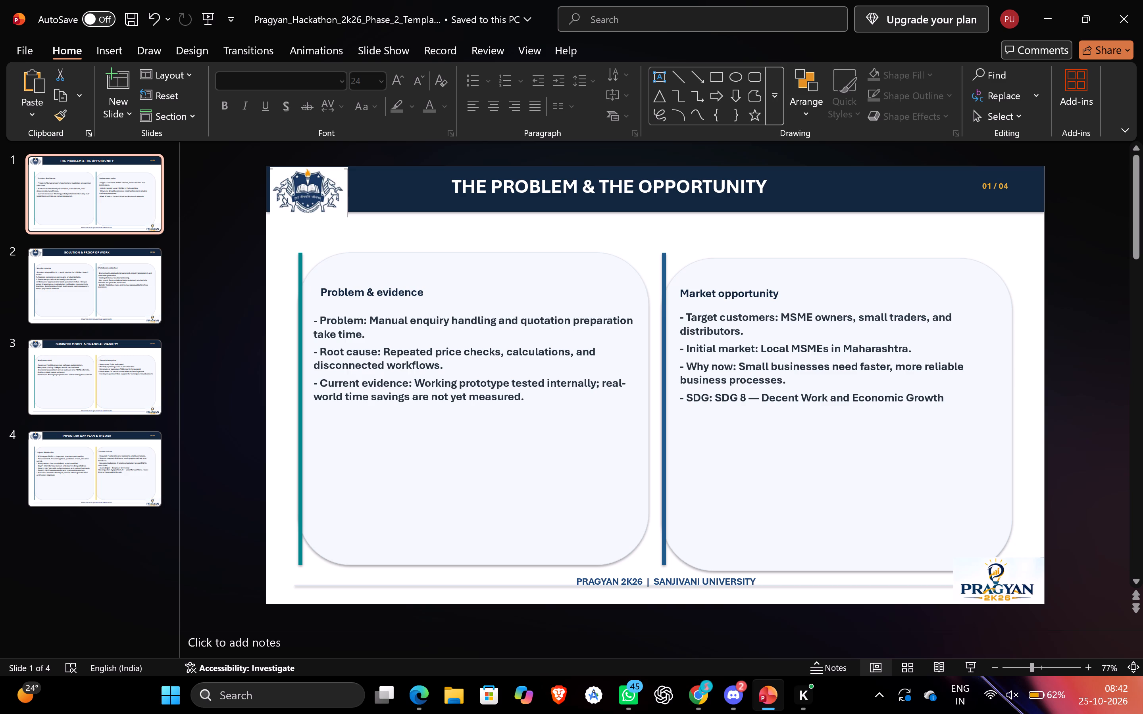
drag(638, 357, 638, 368)
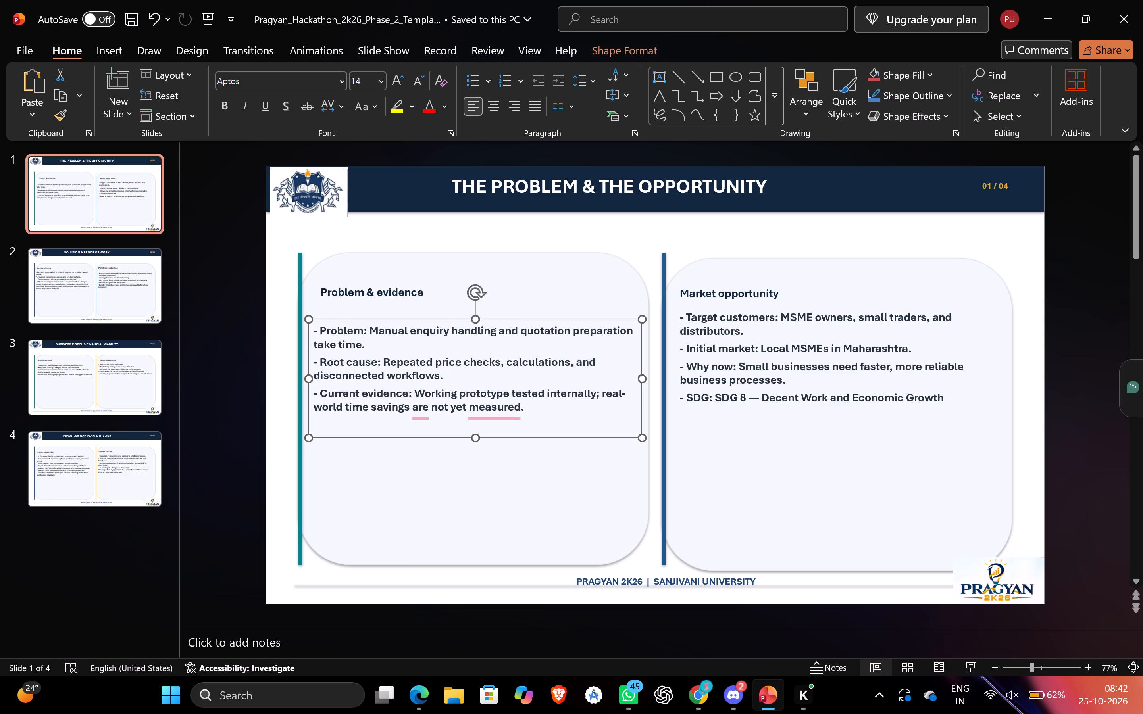
click(978, 347)
drag(978, 347, 977, 359)
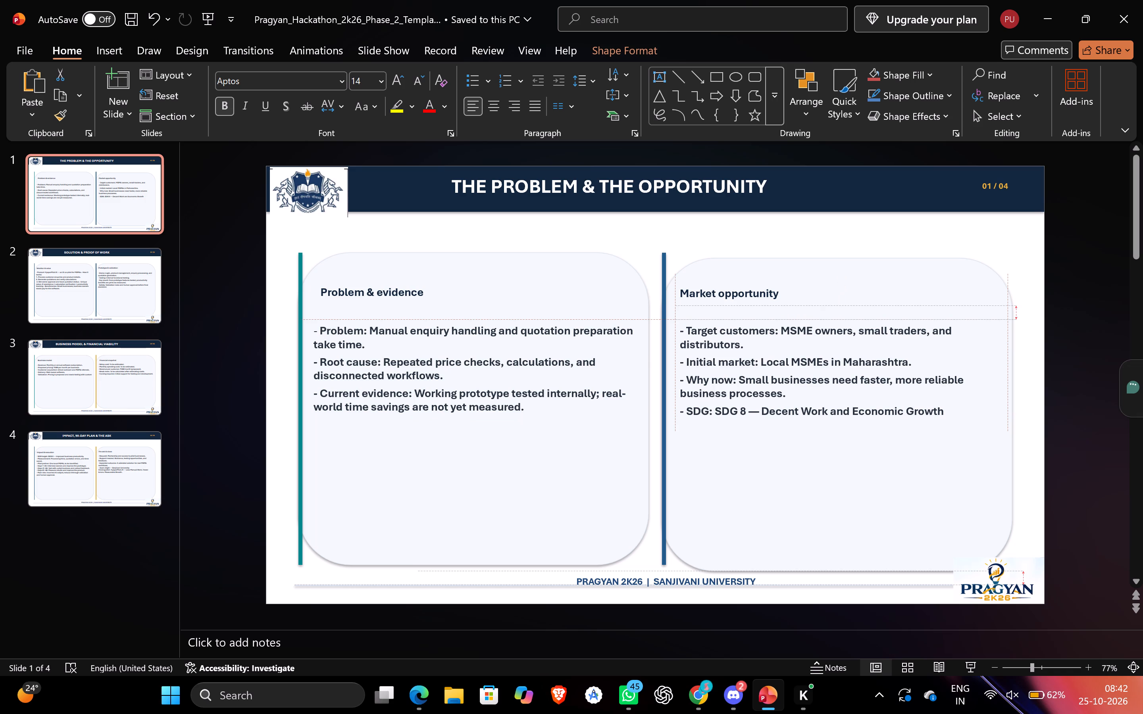
drag(977, 359, 976, 358)
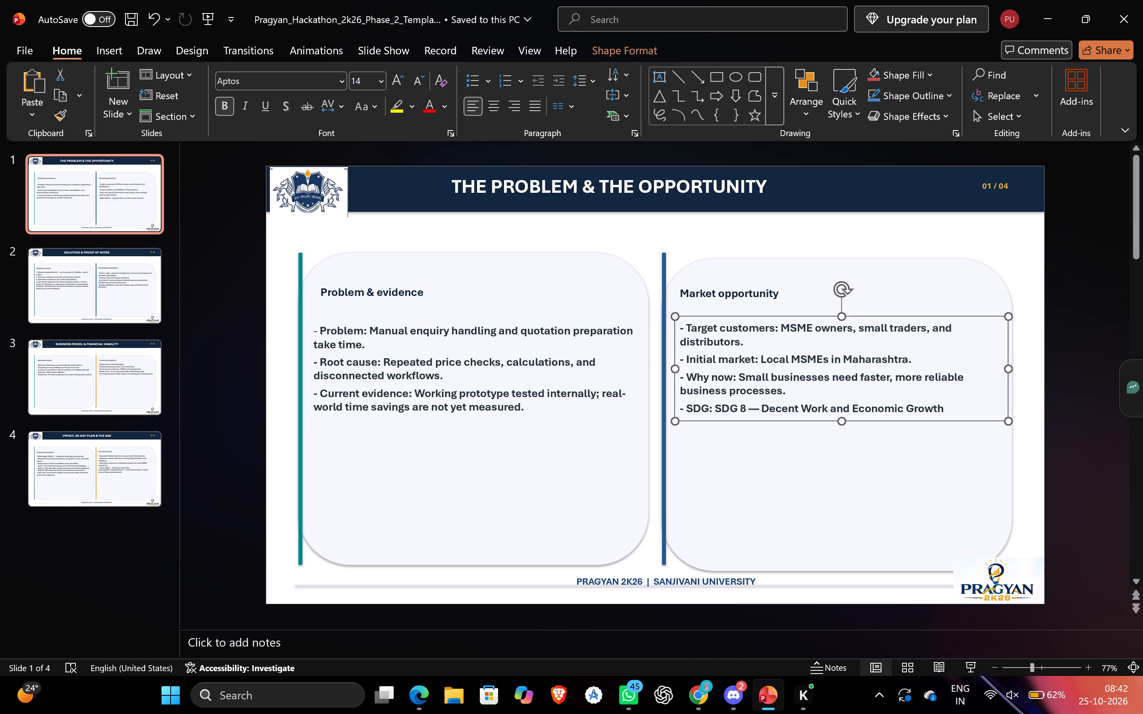
Insert a blank line after the Problem and Root cause items under Problem & evidence, keeping the plain dashes without automatic bullets.
click(371, 344)
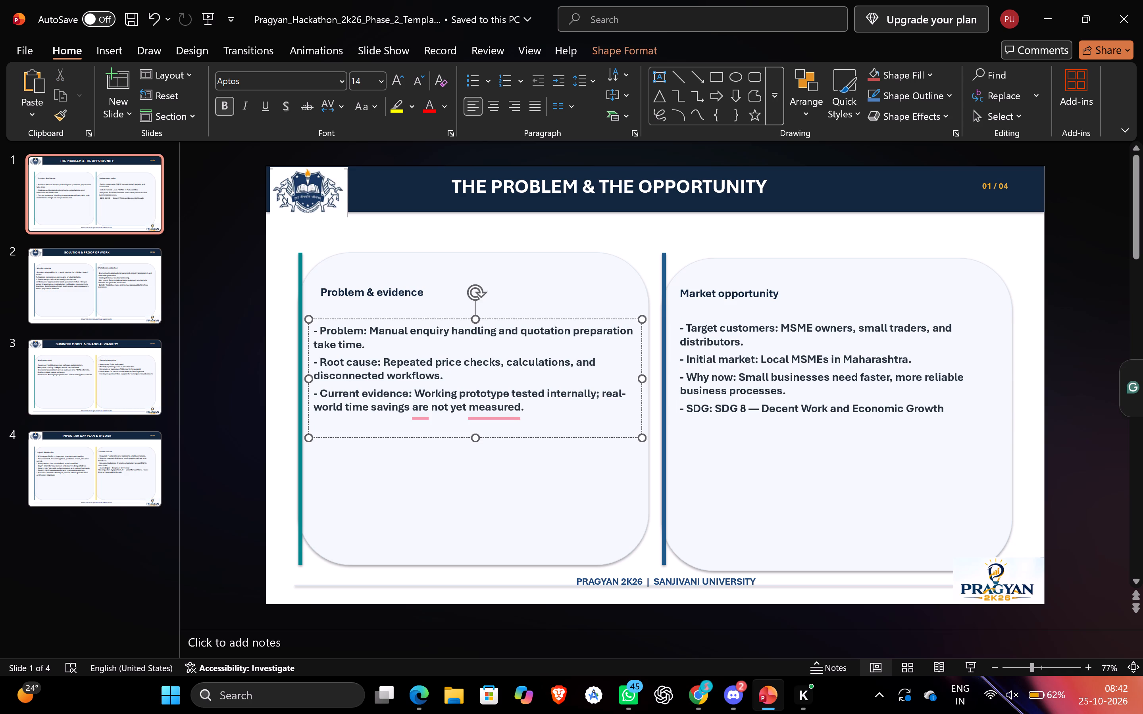
key(Return)
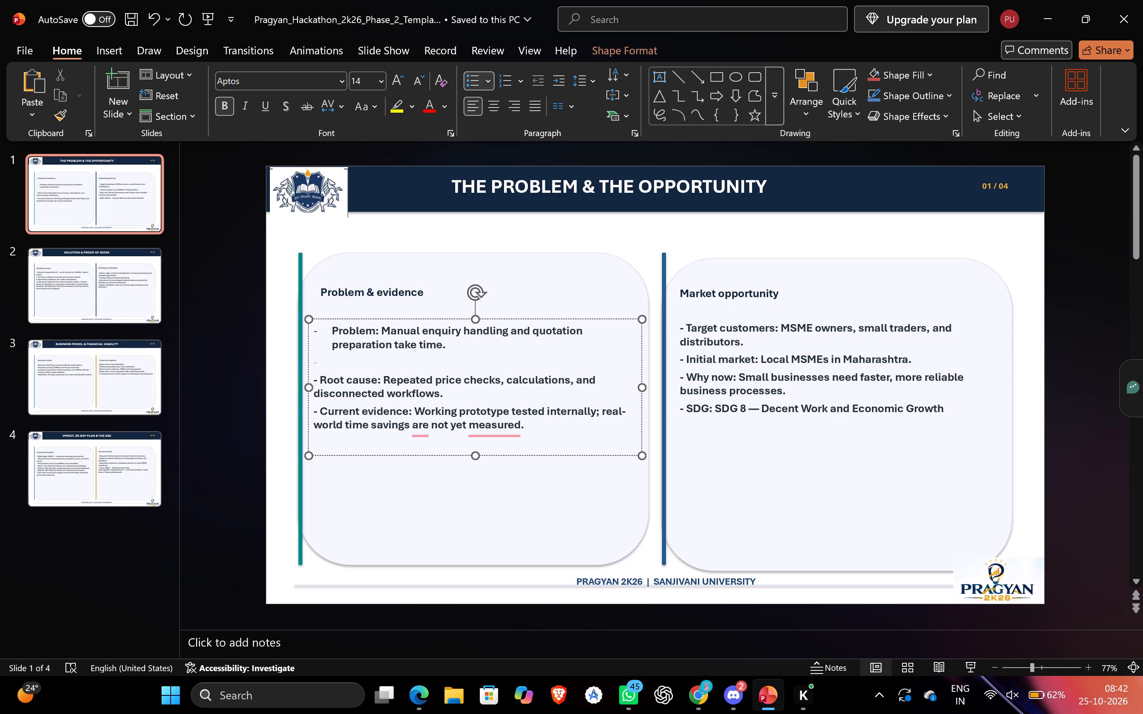
key(BackSpace)
key(BackSpace)
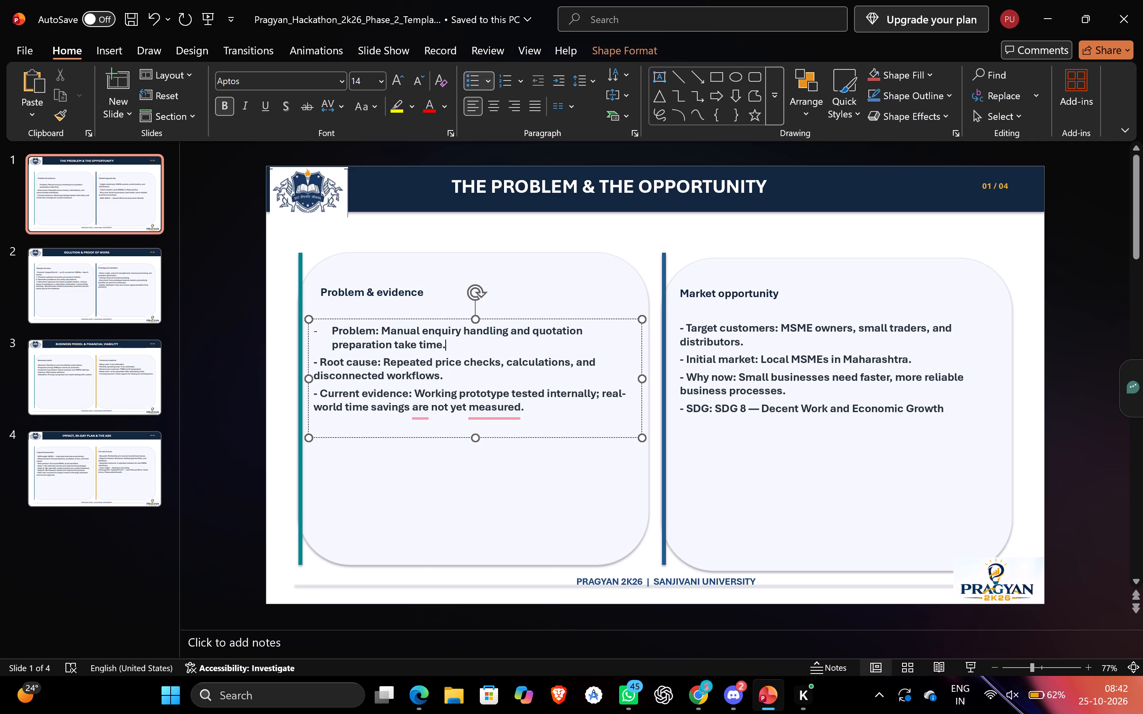
key(ctrl+z)
key(ctrl+z)
click(371, 344)
key(ctrl+z)
key(ctrl+z)
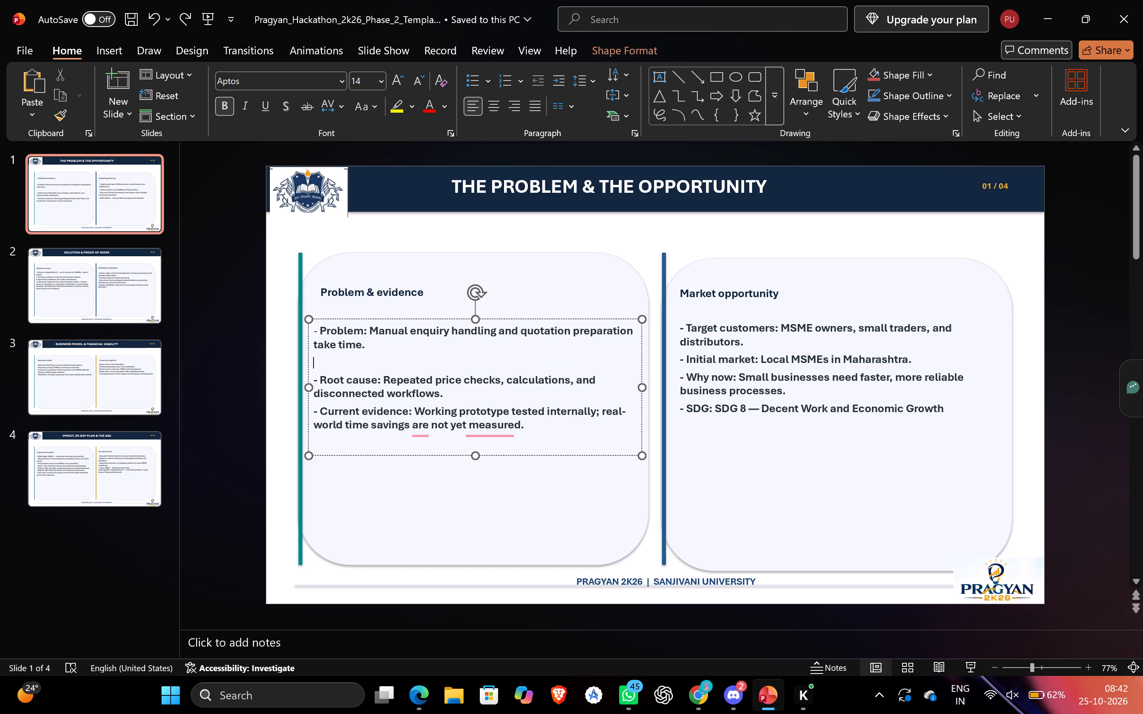
click(453, 403)
key(shift+Return)
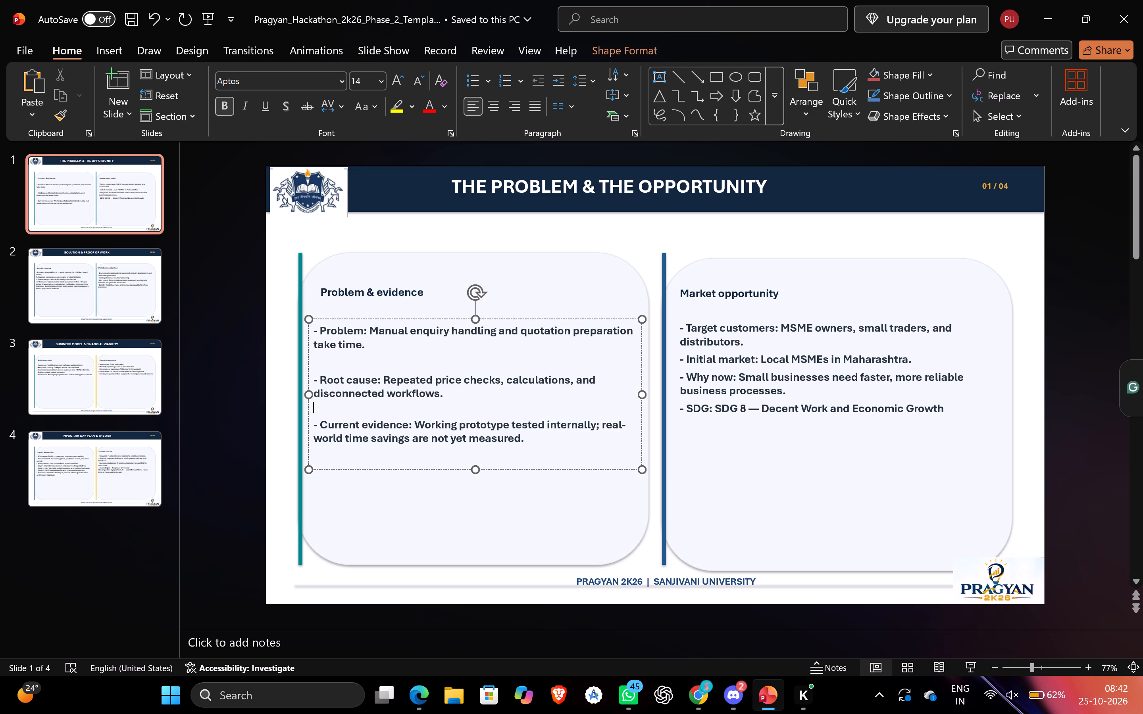
Insert a blank line after the Target customers, Initial market and Why now items under Market opportunity.
click(752, 342)
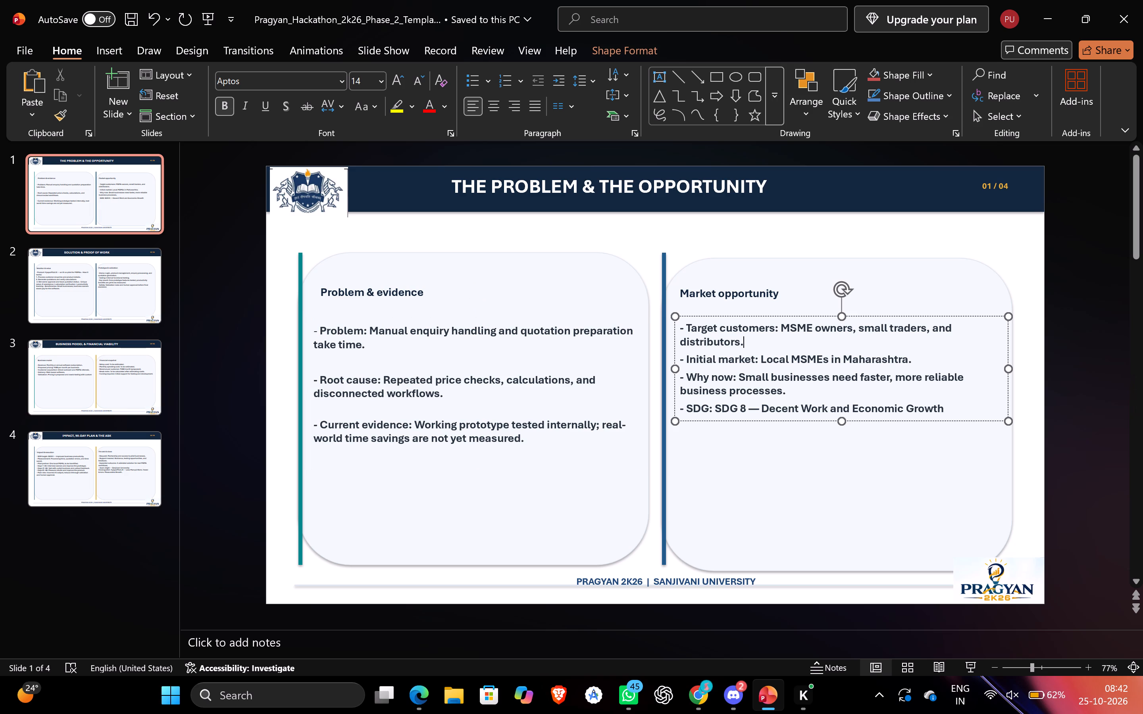
key(shift+Return)
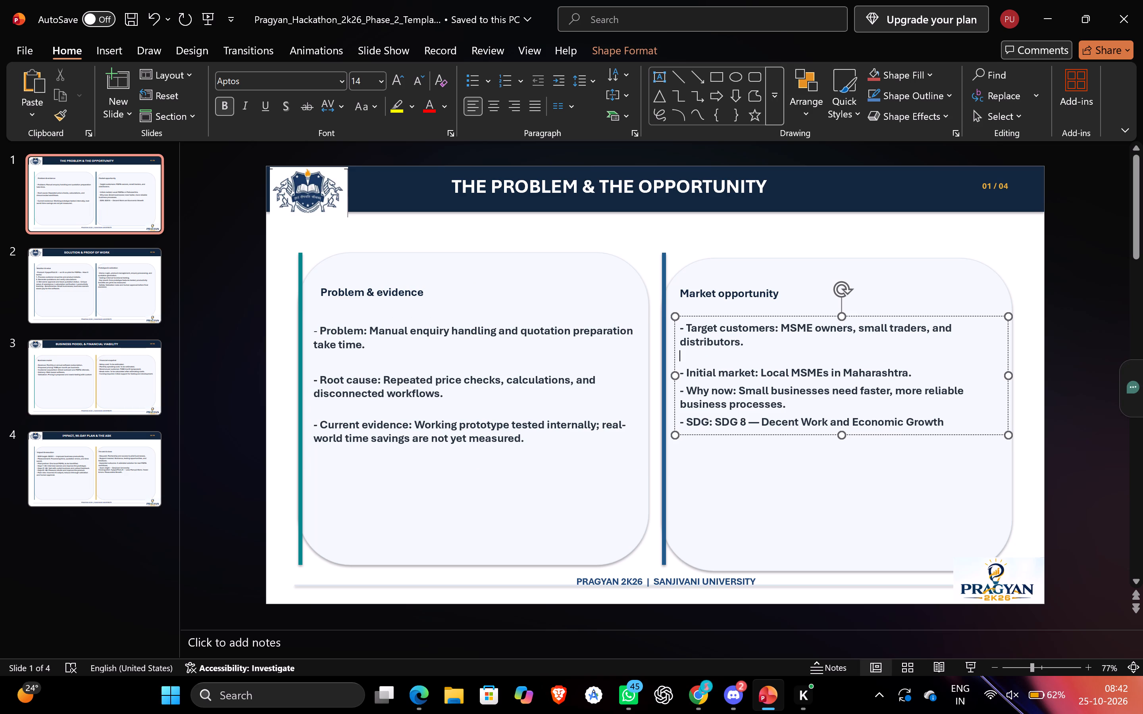
click(940, 372)
key(shift+Return)
click(792, 418)
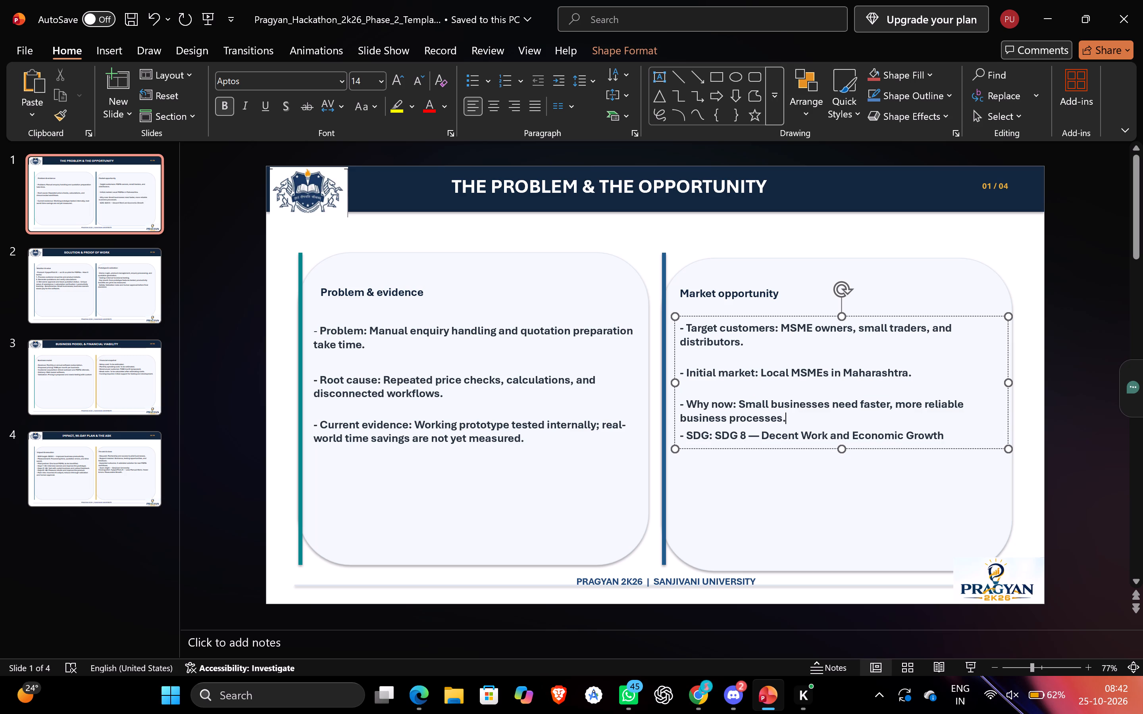
key(shift+Return)
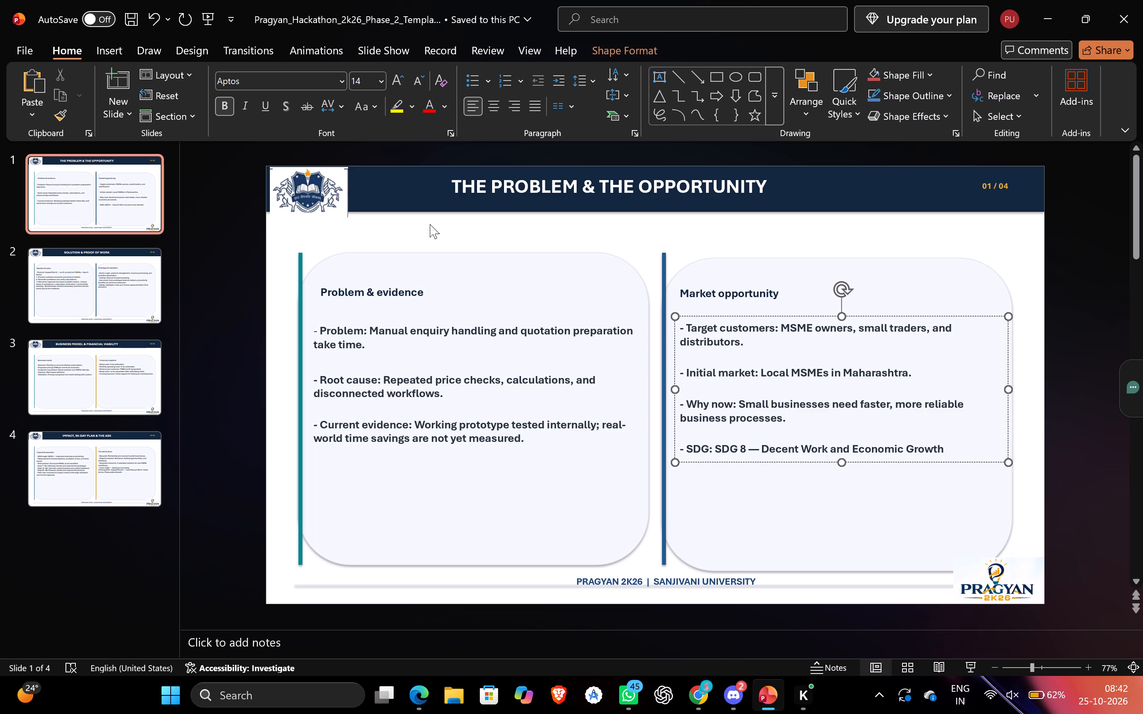
click(579, 246)
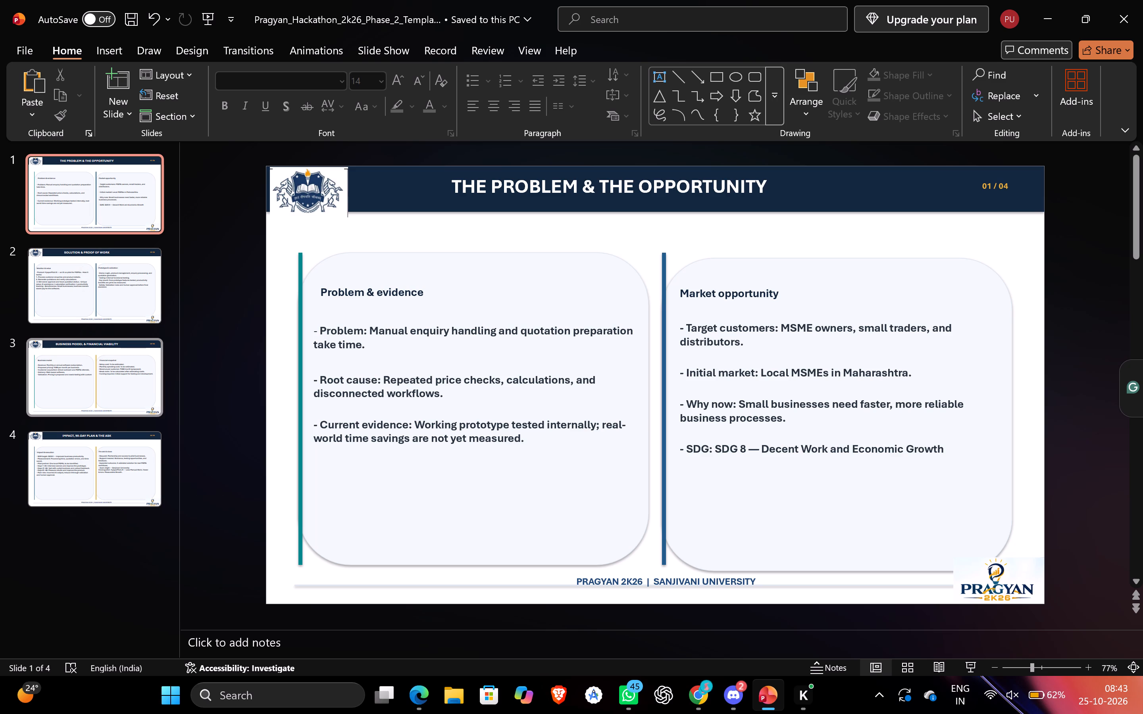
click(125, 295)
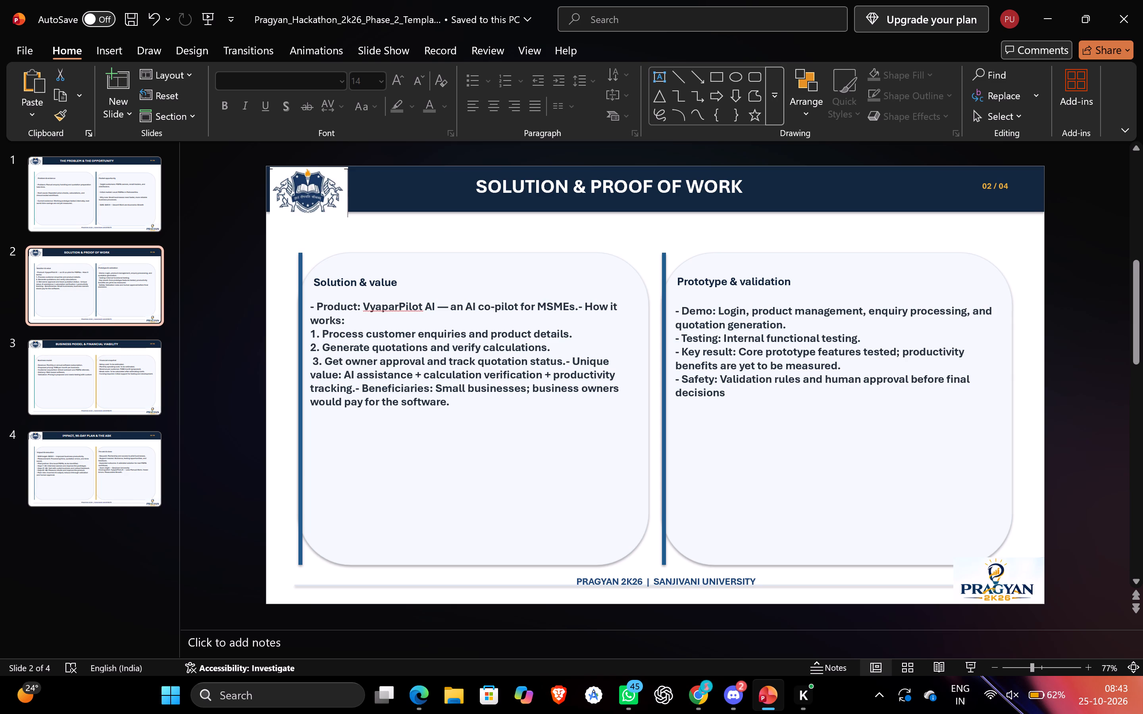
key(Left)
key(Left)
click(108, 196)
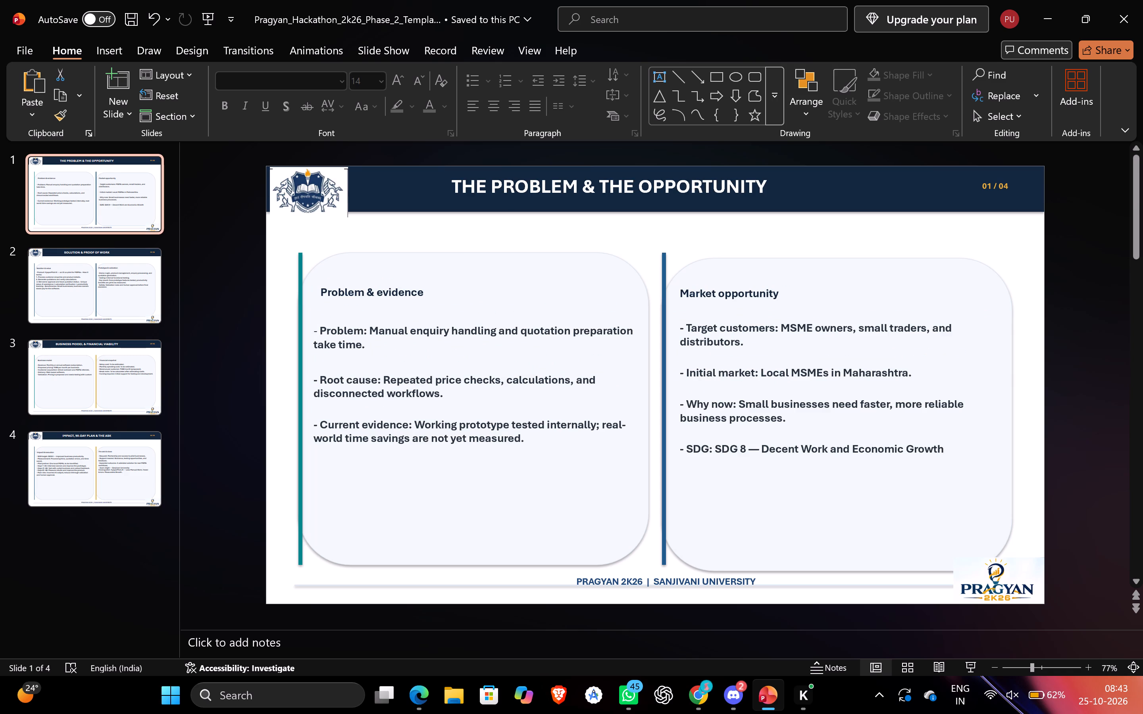
On slide 2, correct the product name under Solution & value to VyaparPilot.AI, replacing the space with a period.
click(159, 304)
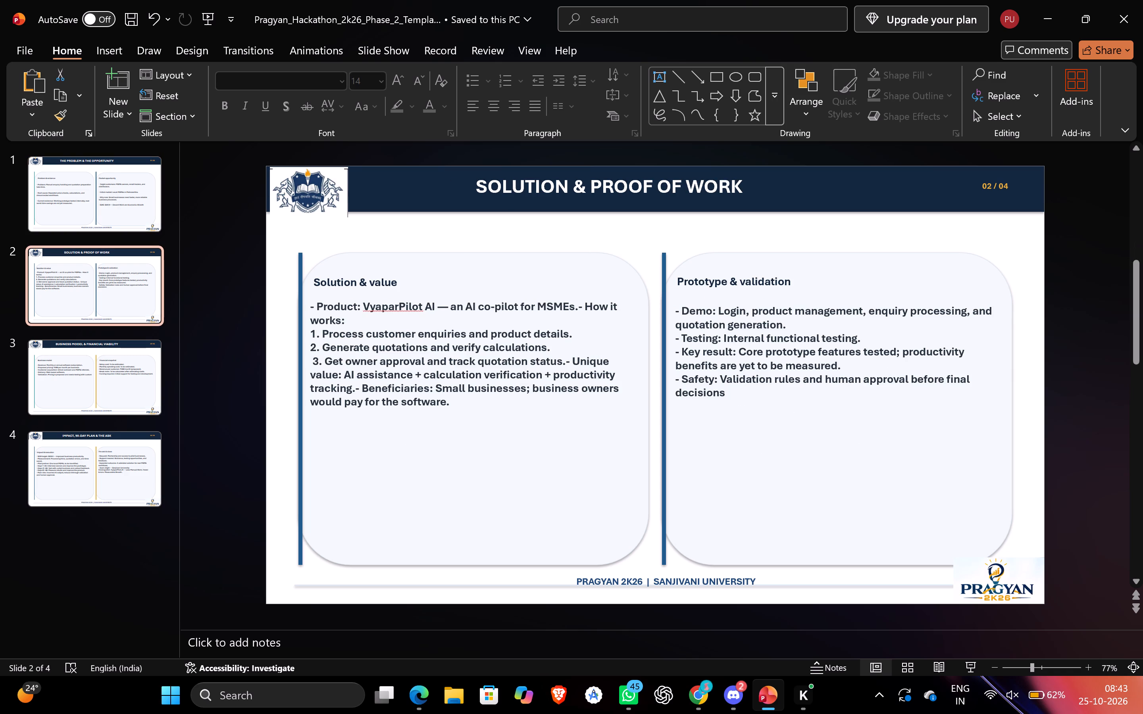
click(363, 328)
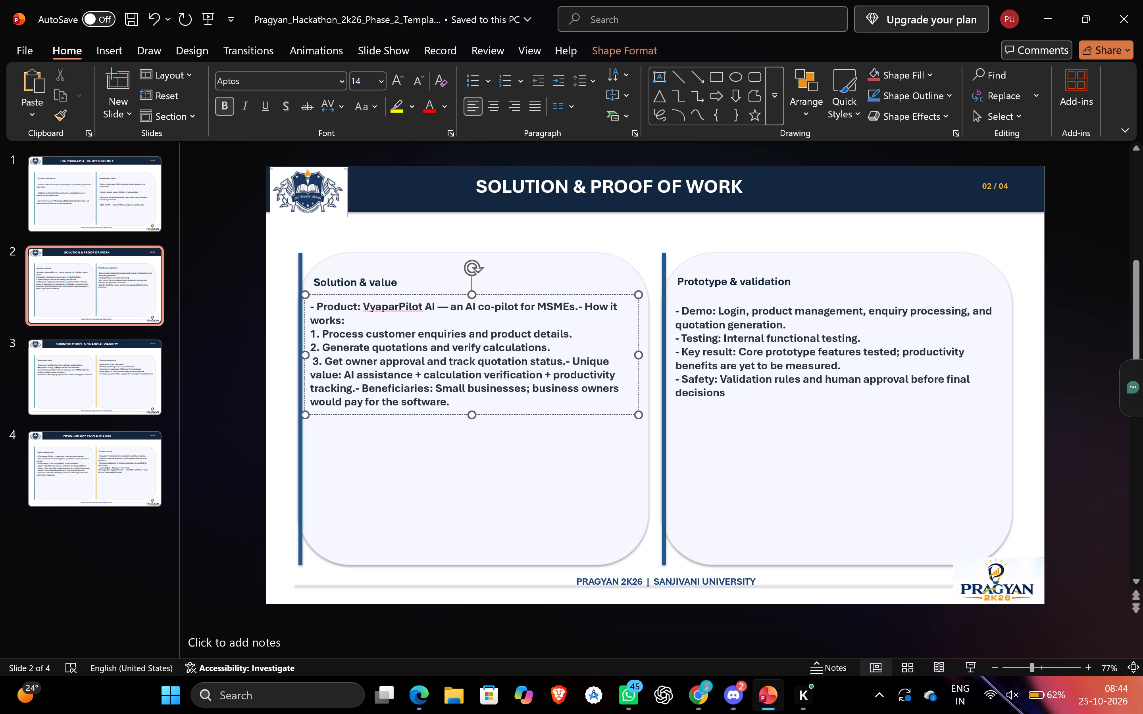
click(426, 306)
key(BackSpace)
key(period)
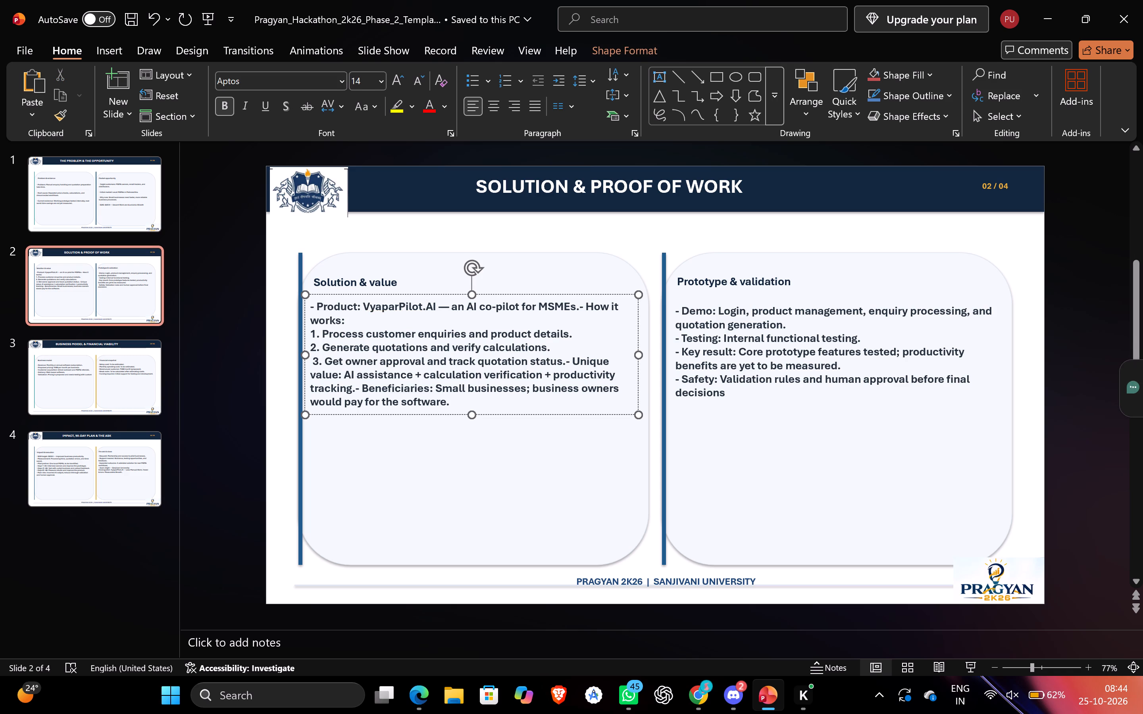
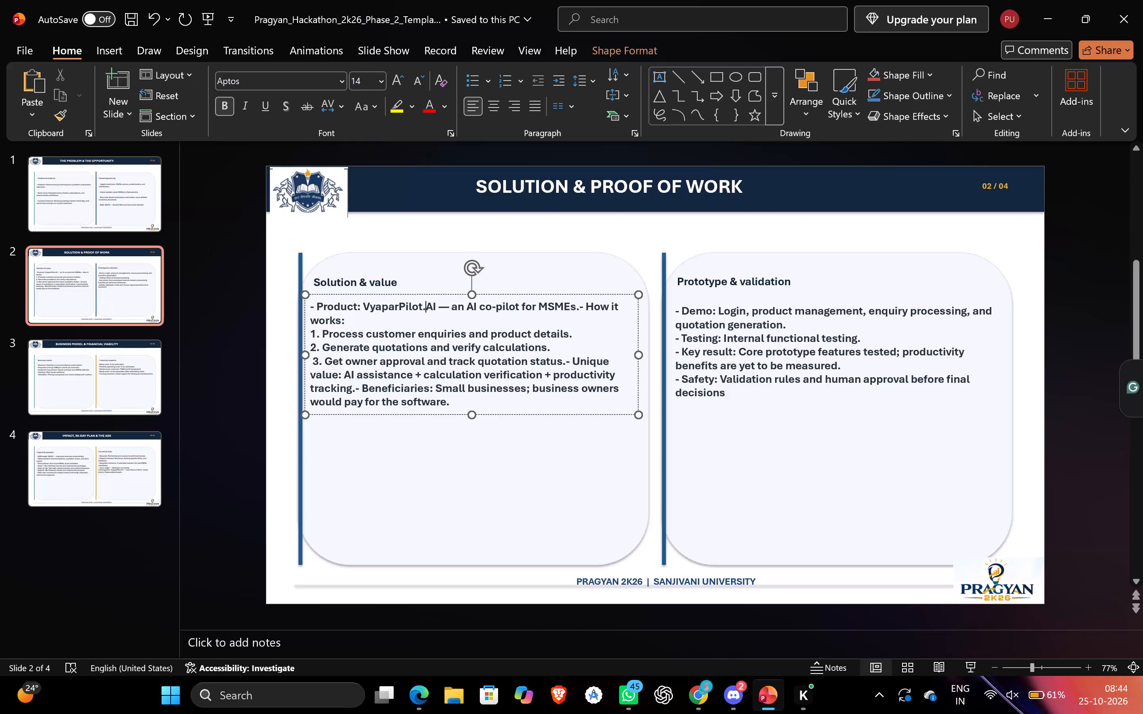
Under Solution & value on slide 2, insert a blank line after "How it works:" and after numbered items 1 and 2.
click(350, 320)
key(shift+Return)
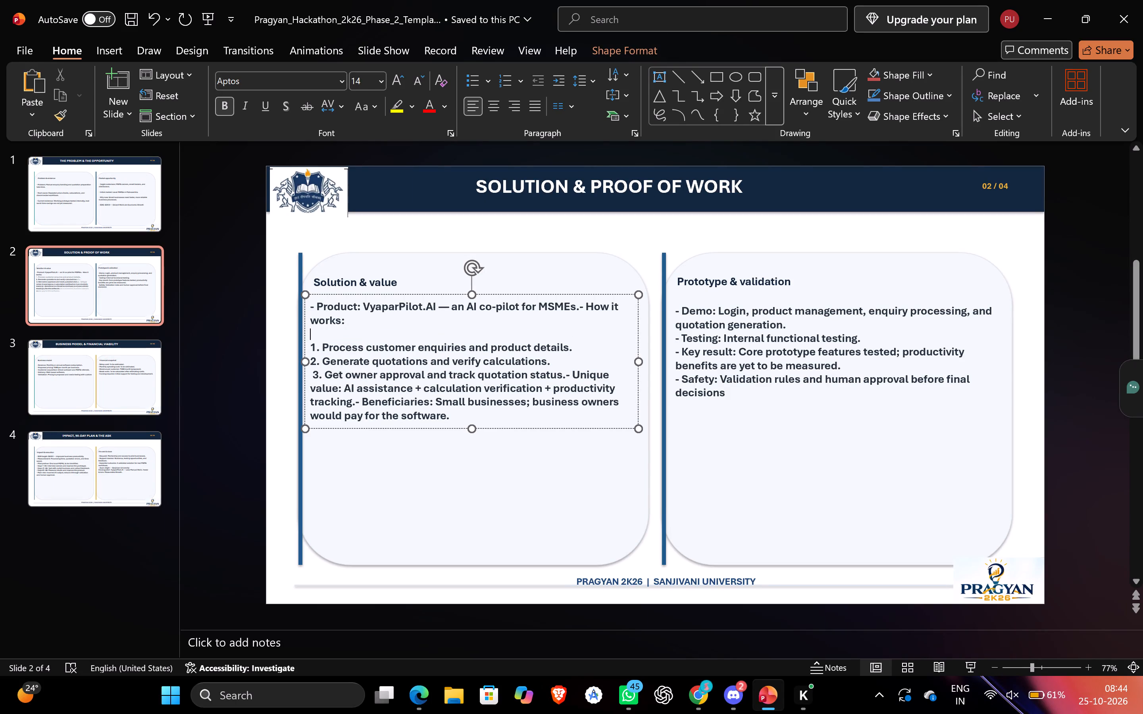
click(589, 350)
key(shift+Return)
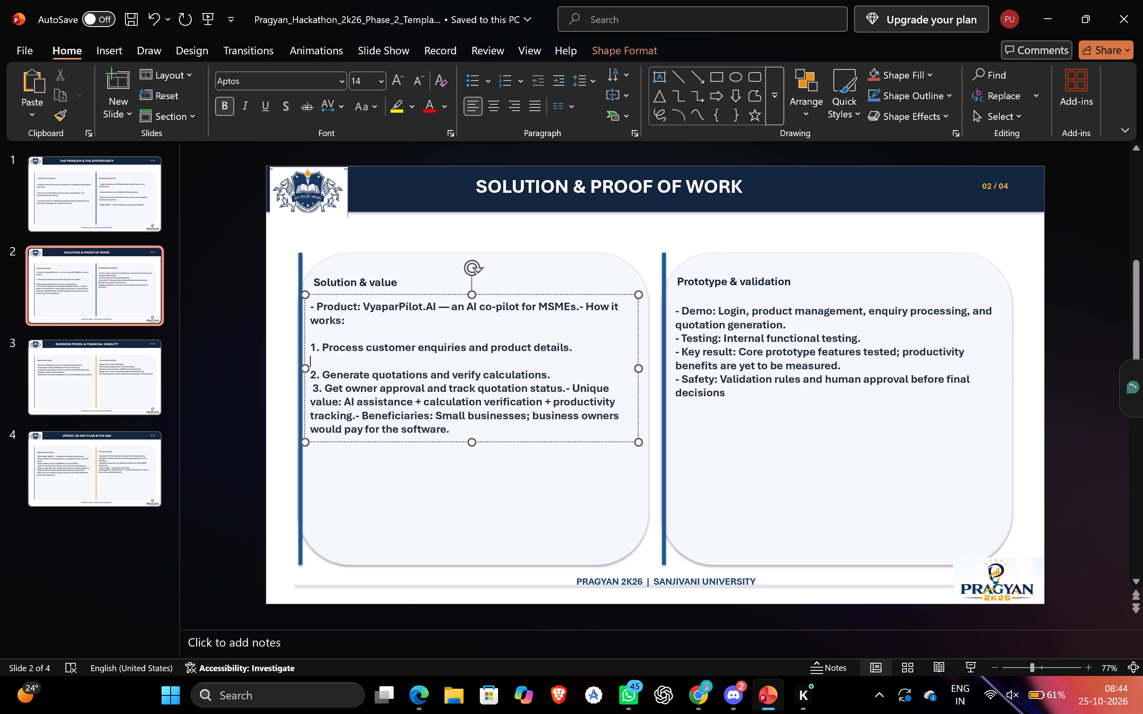
click(553, 380)
key(shift+Return)
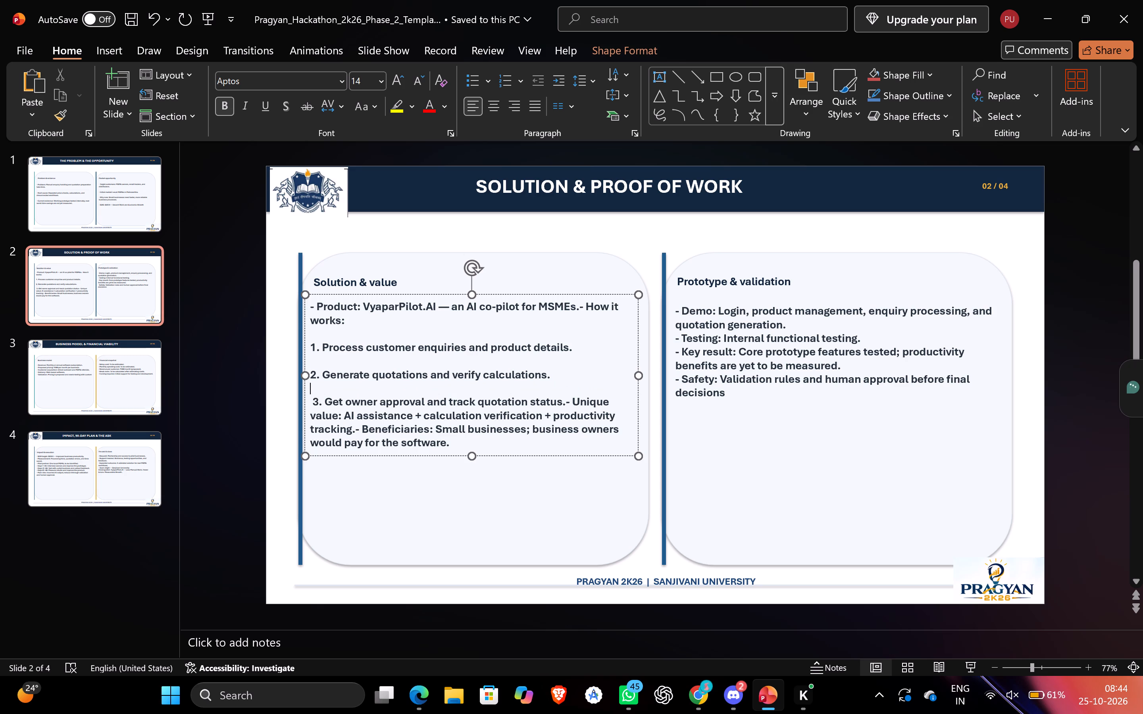
Put the Unique value and Beneficiaries items under Solution & value on their own lines, with a blank line before each.
click(565, 402)
key(shift+Return)
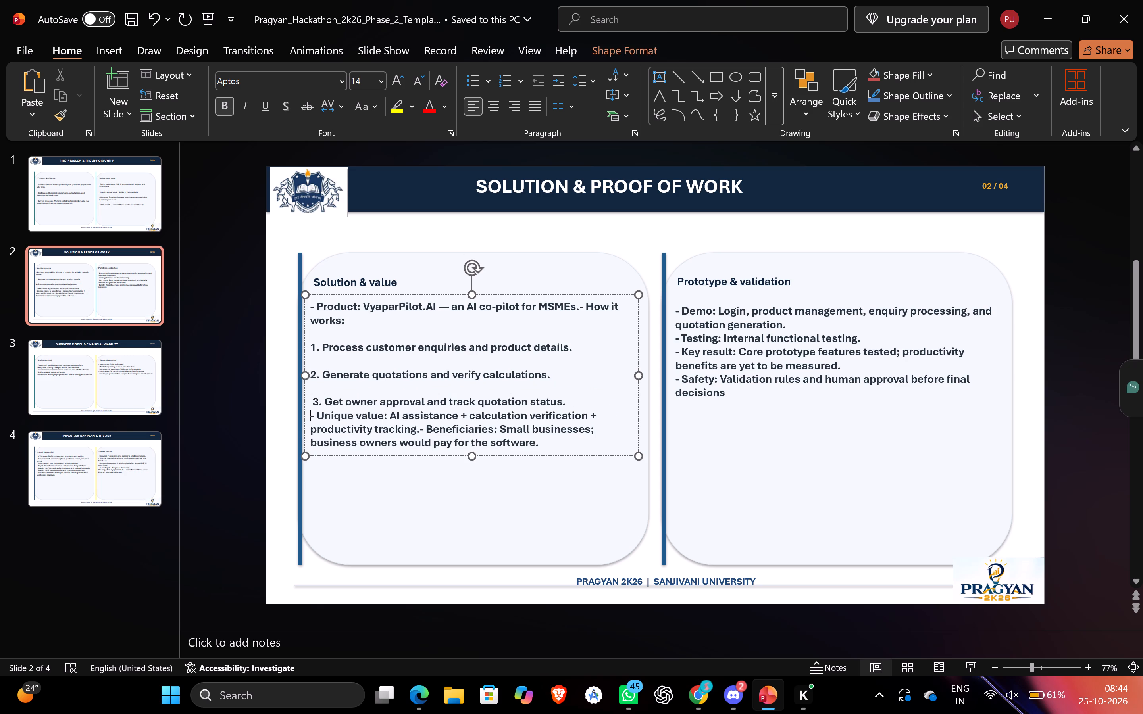
click(420, 430)
key(shift+Return)
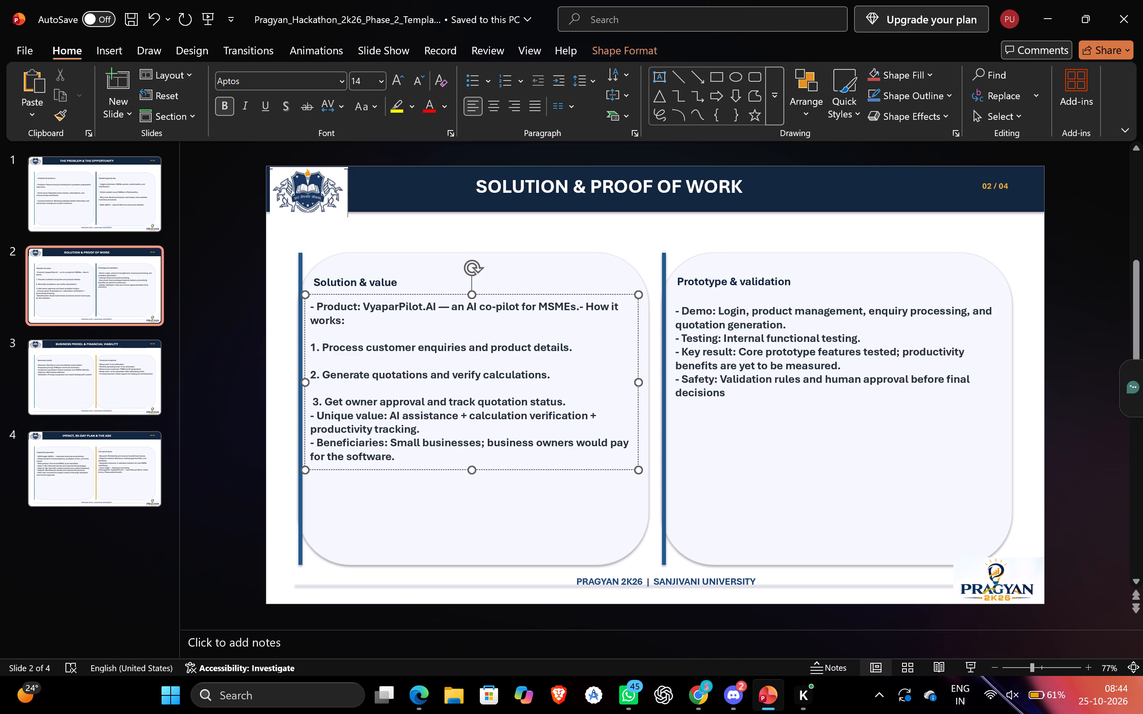
click(571, 405)
key(shift+Return)
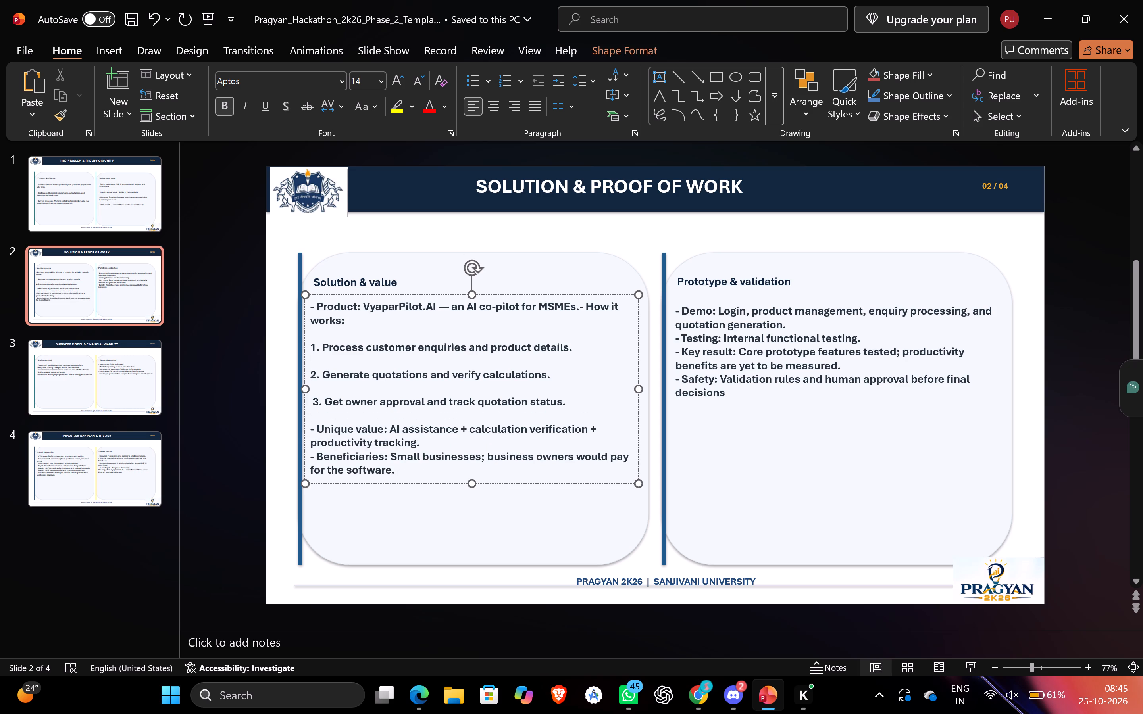
click(436, 439)
key(shift+Return)
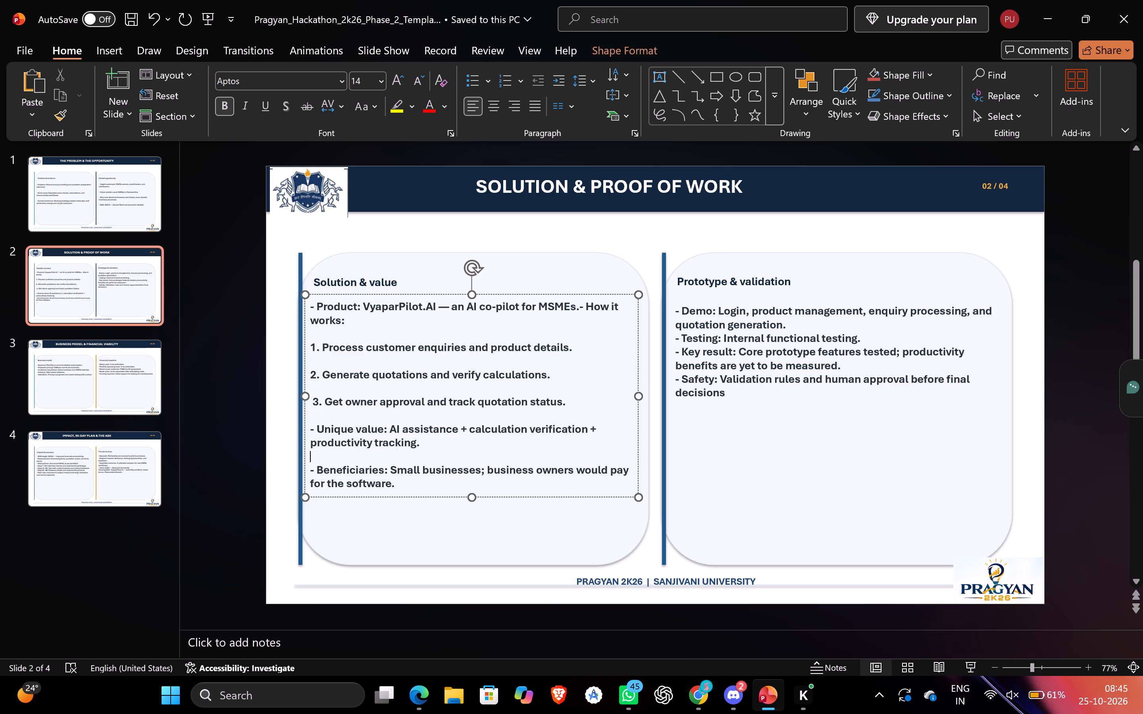
click(582, 559)
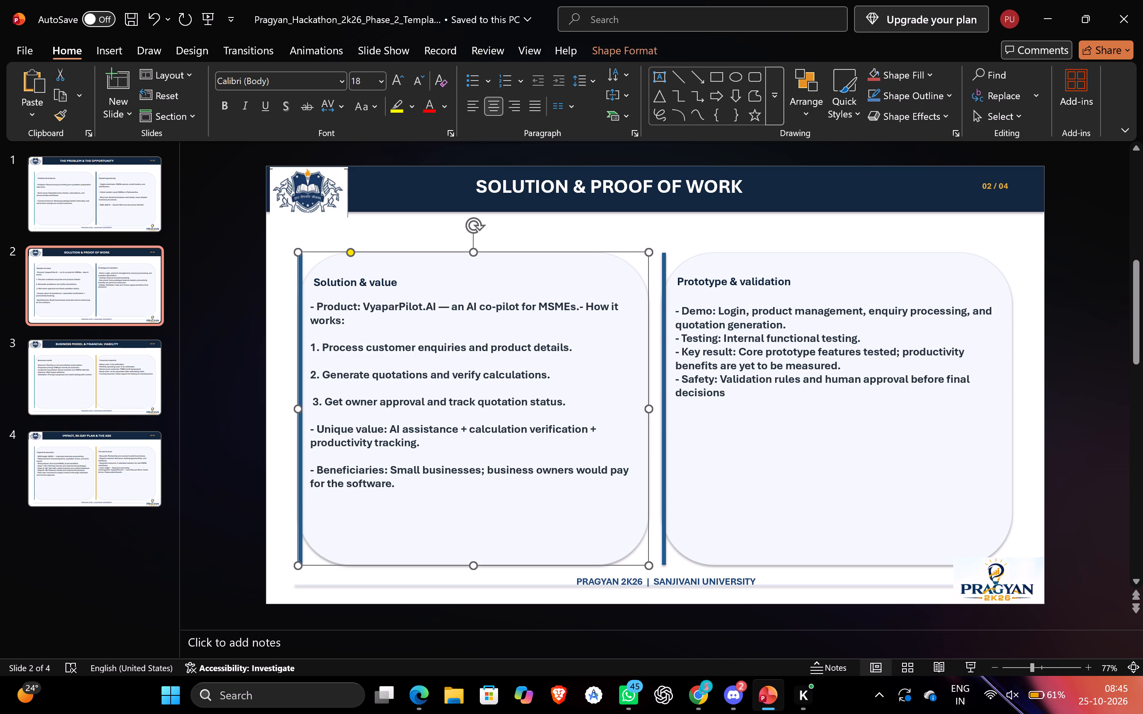
Insert a blank line after the Demo, Testing and Key result items under Prototype & validation.
click(853, 445)
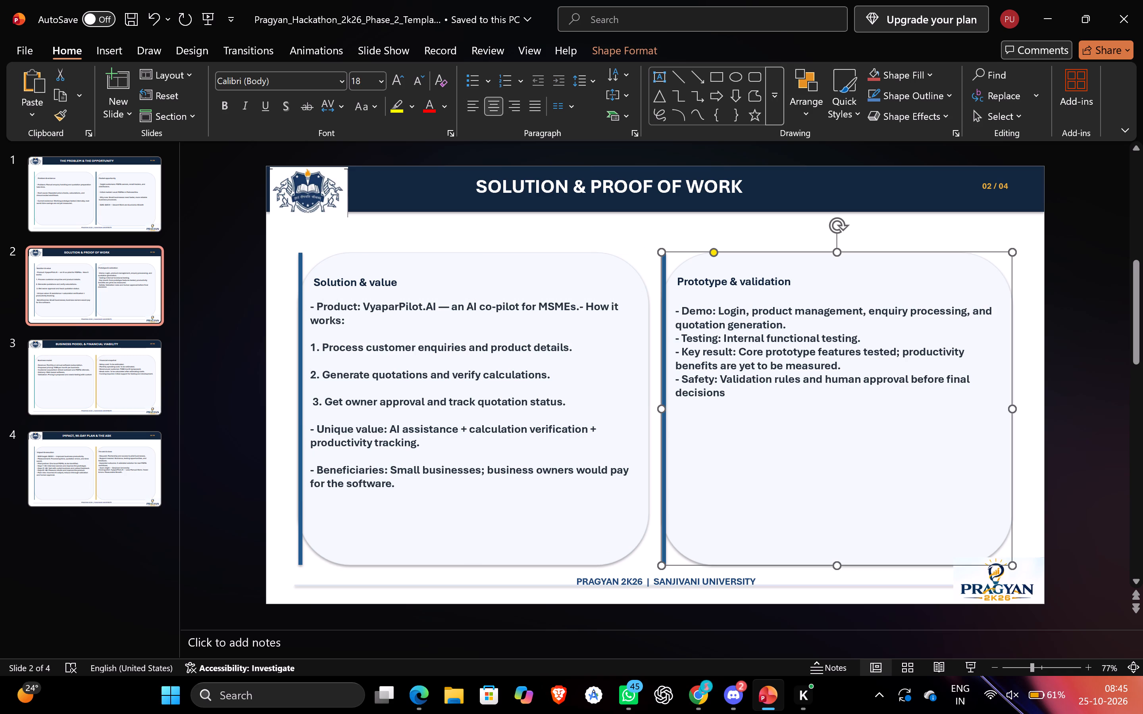
click(787, 326)
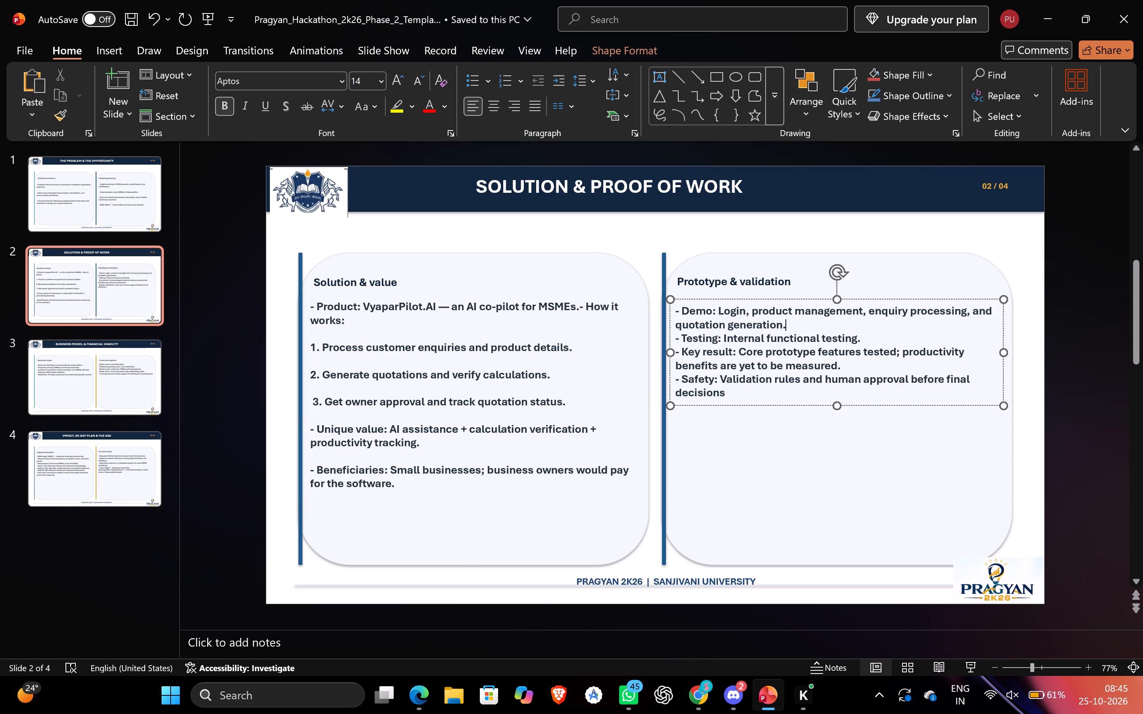
key(shift+Return)
click(875, 351)
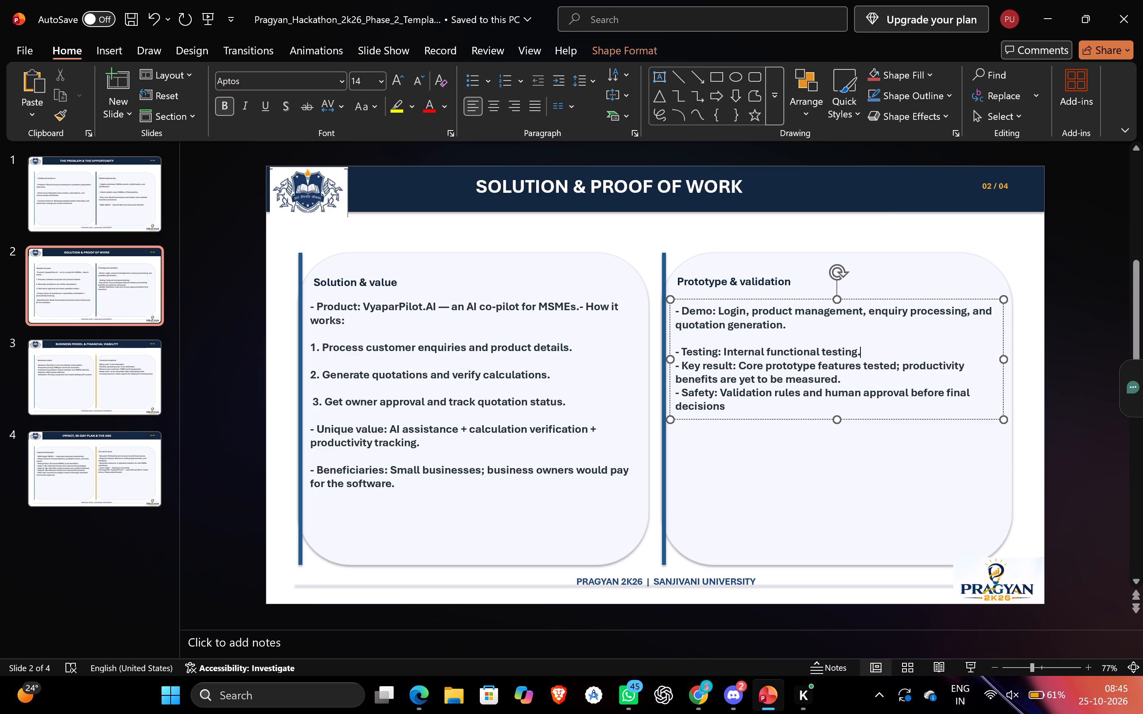
key(shift+Return)
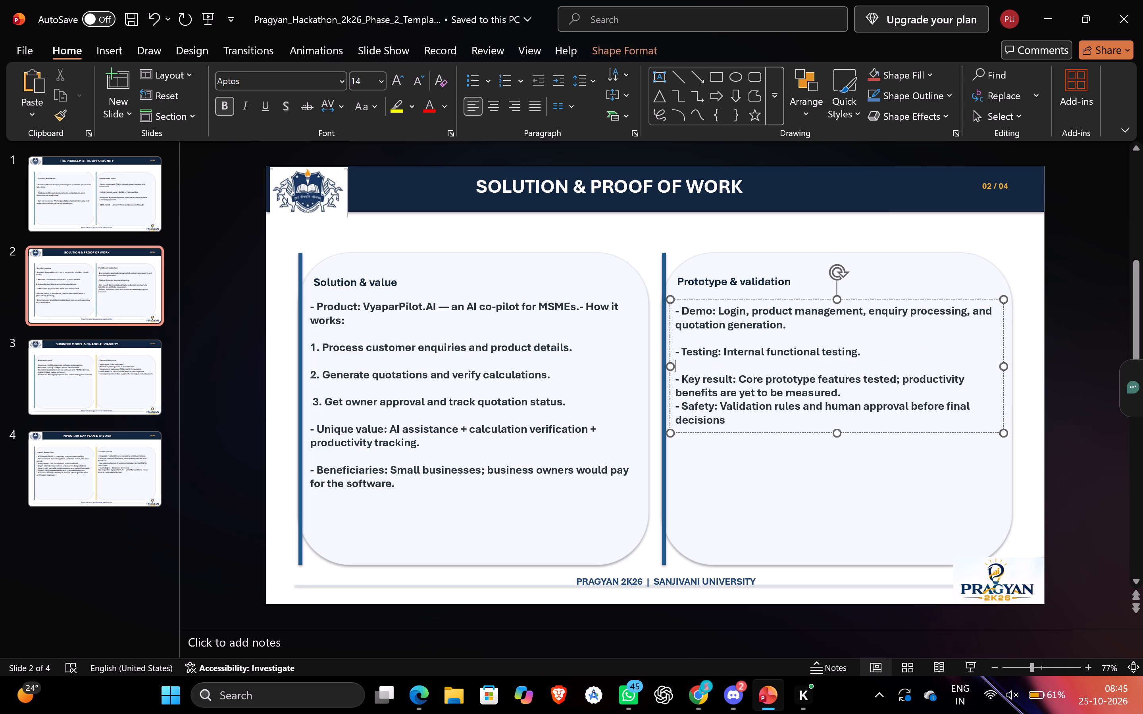
click(841, 391)
key(shift+Return)
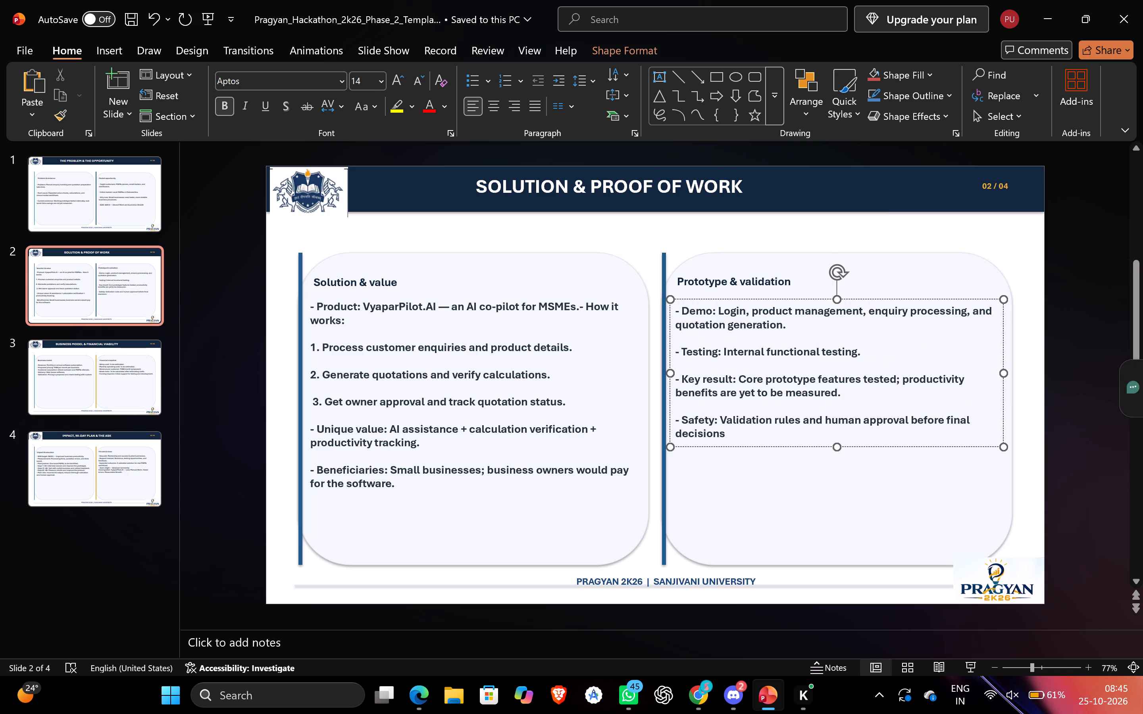
On slide 3, insert a blank line after the Revenue, Proposed pricing, Customer acquisition and Delivery items under Business model.
click(129, 378)
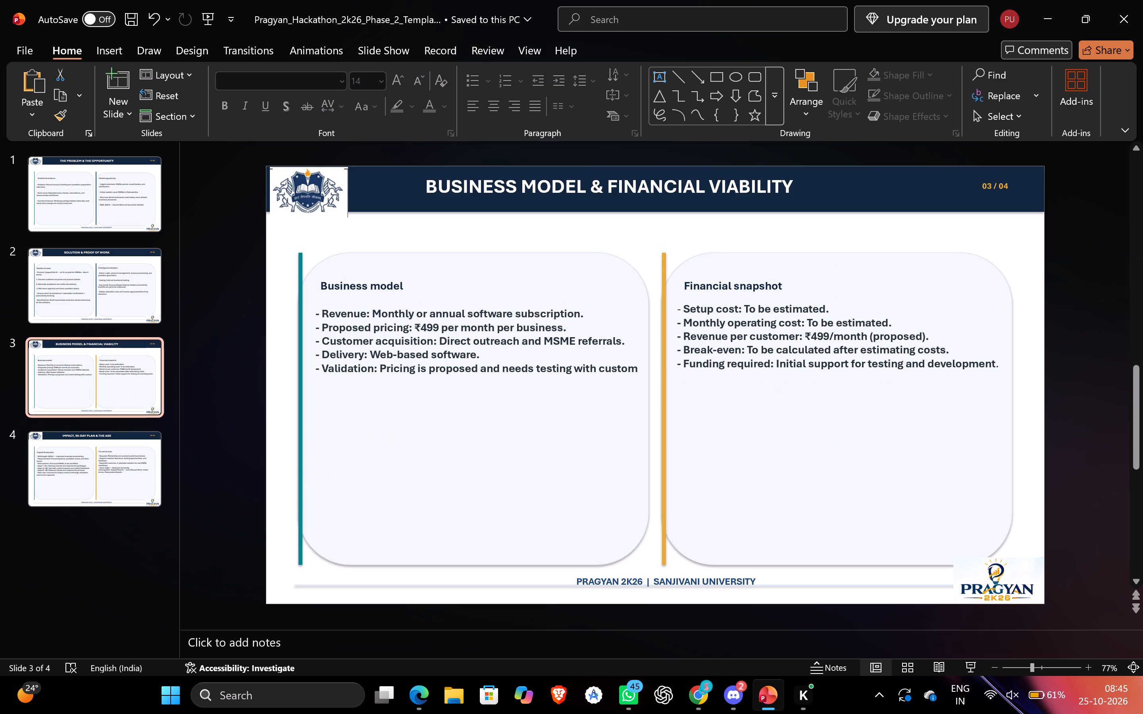
click(587, 313)
key(shift+Return)
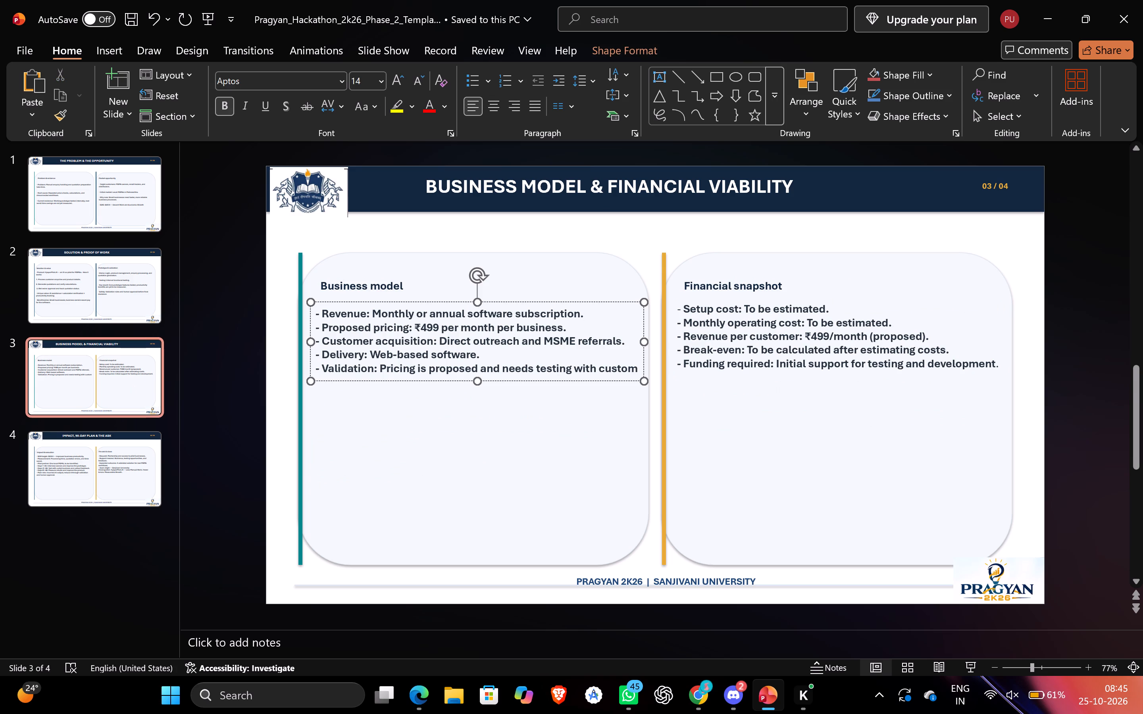
click(575, 345)
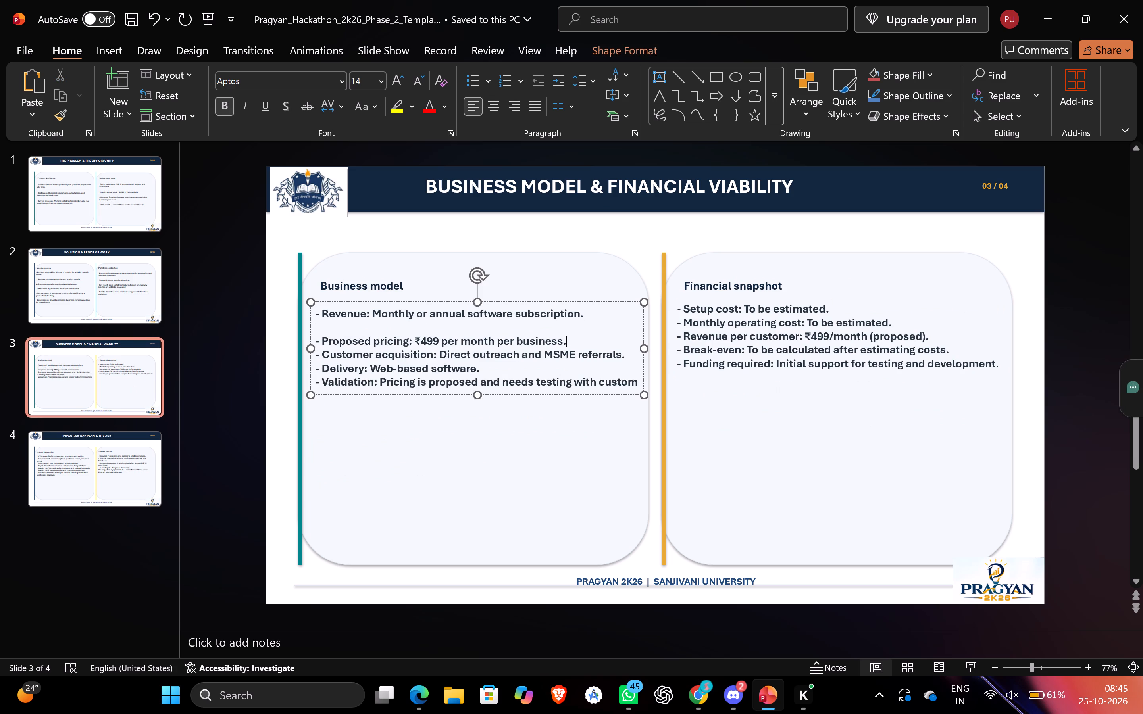
key(shift+Return)
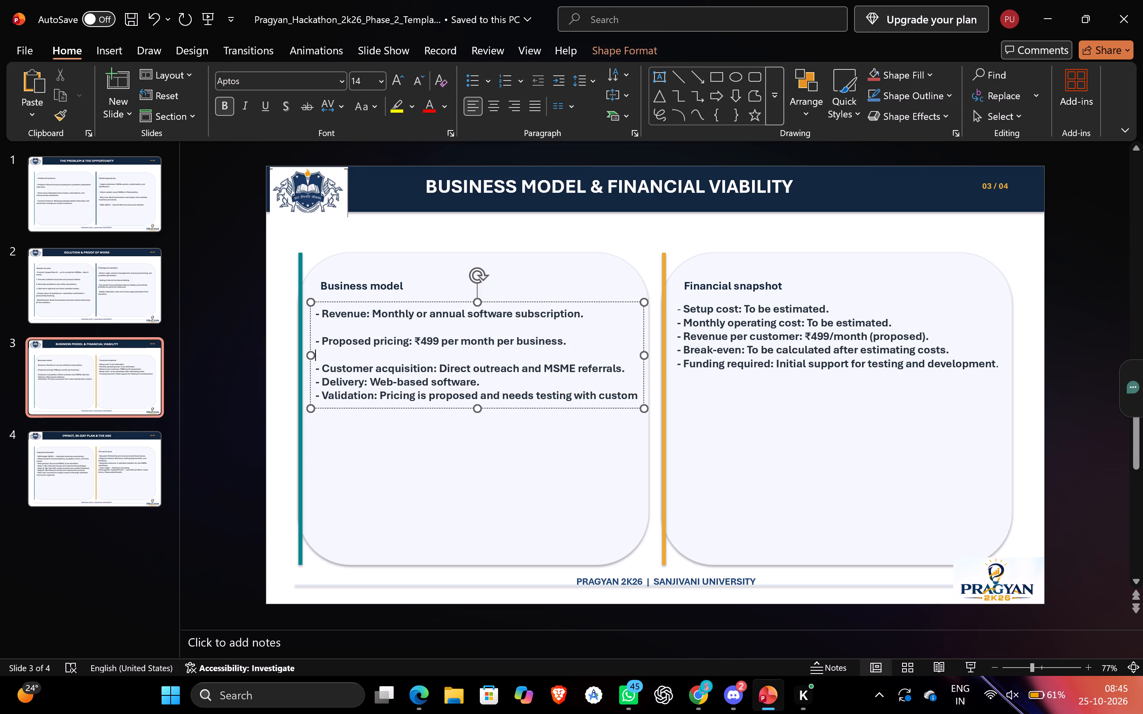
click(630, 369)
key(shift+Return)
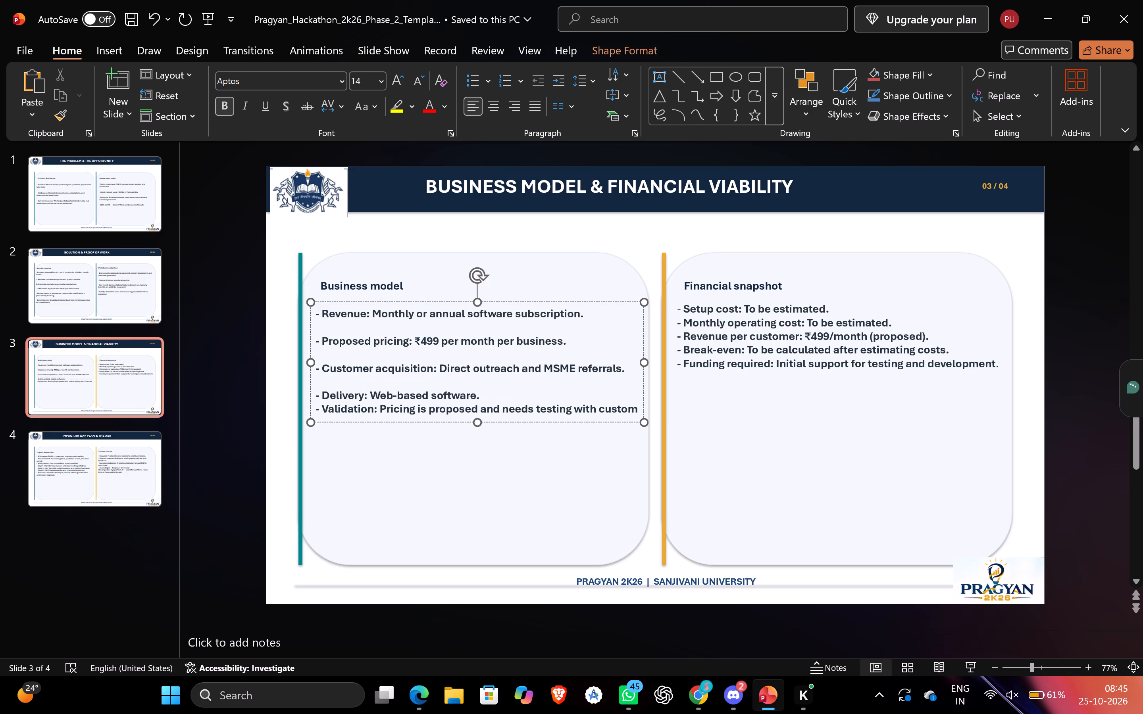
click(490, 392)
key(shift+Return)
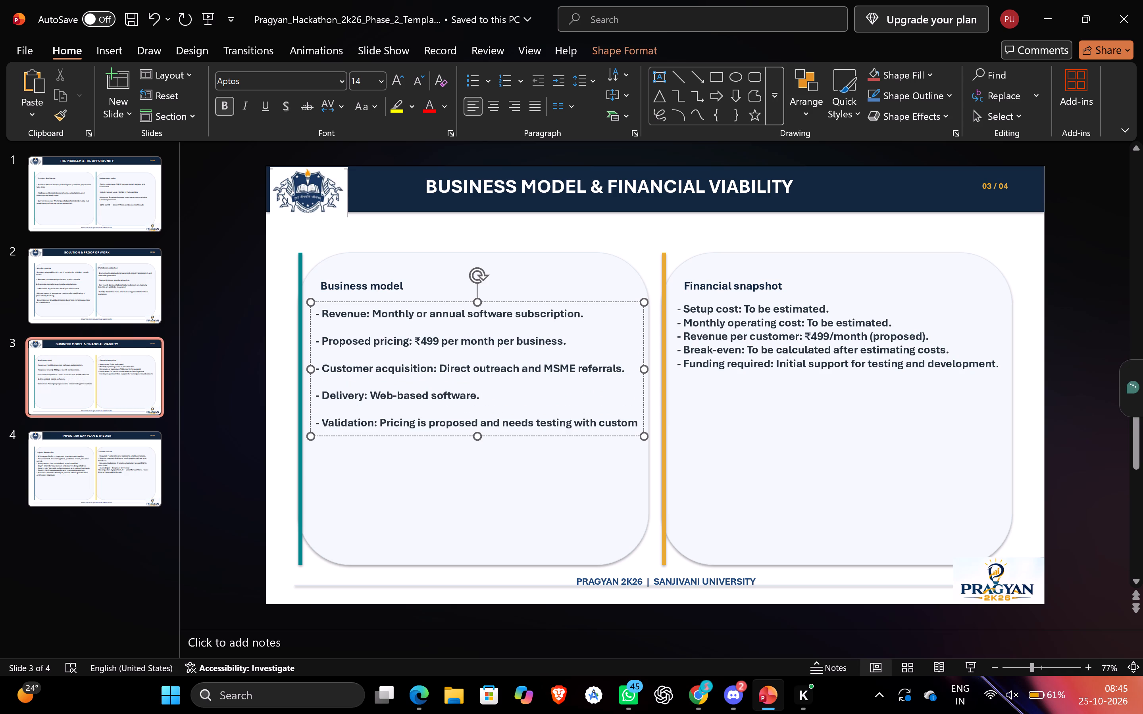
Insert a blank line after the Setup cost, Monthly operating cost, Revenue per customer and Break-even items under Financial snapshot.
click(841, 311)
key(shift+Return)
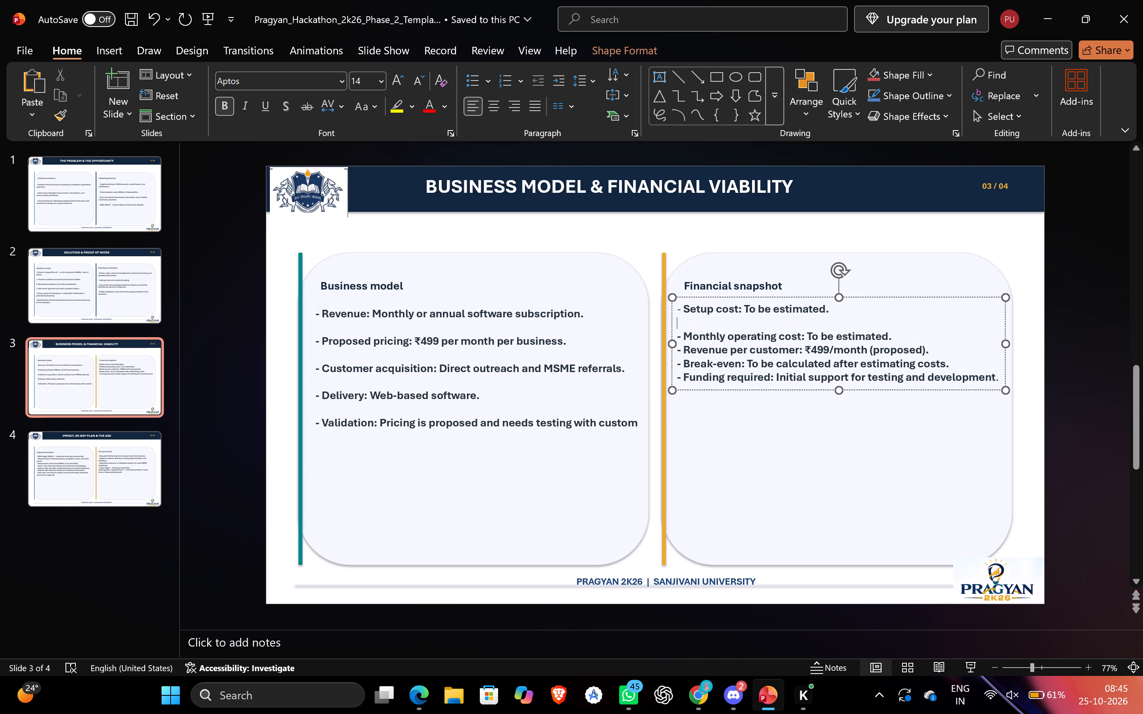
key(Down)
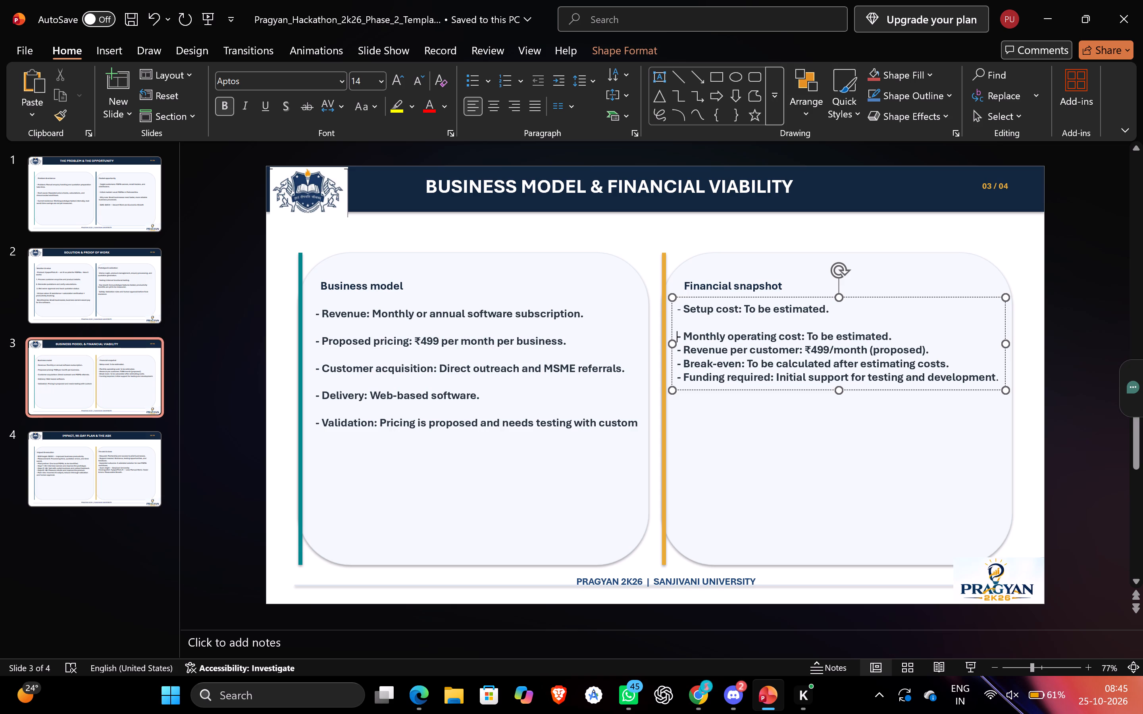
key(Right)
key(Right)
key(Right)
key(Right)
key(Right)
key(Right)
key(Right)
key(Right)
key(Right)
key(Right)
key(Right)
key(Right)
key(Right)
key(Right)
key(Right)
key(Right)
key(Right)
key(Right)
key(Right)
key(Right)
key(Left)
key(Left)
key(shift+Return)
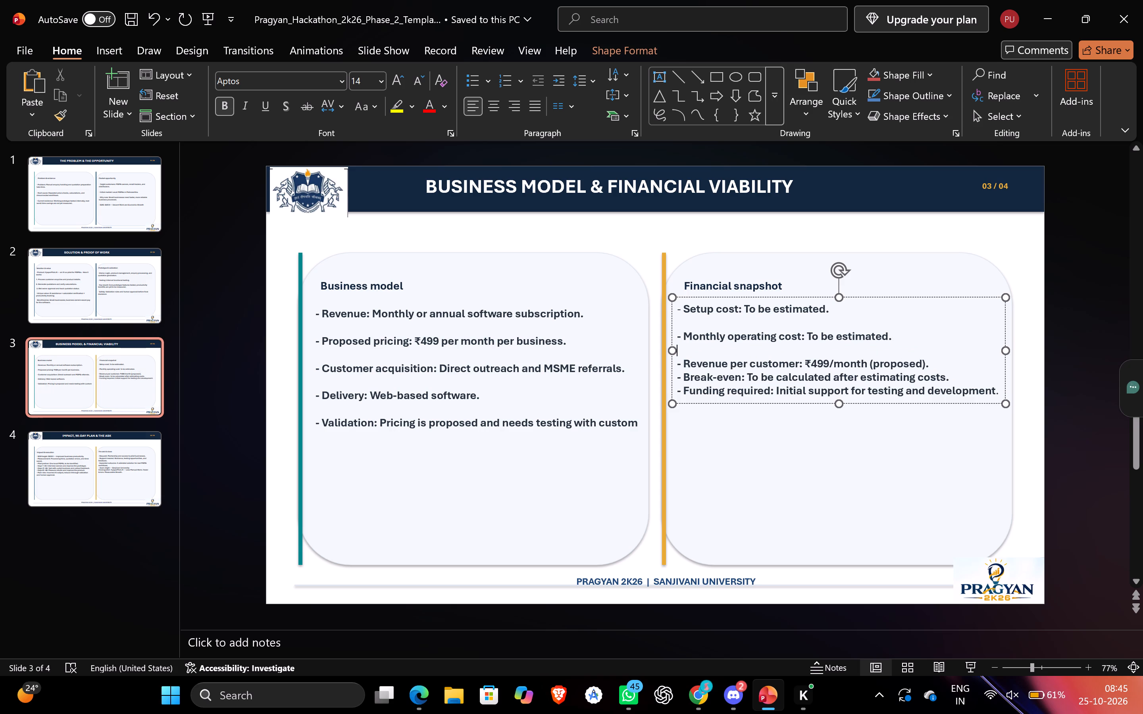
click(935, 366)
key(shift+Return)
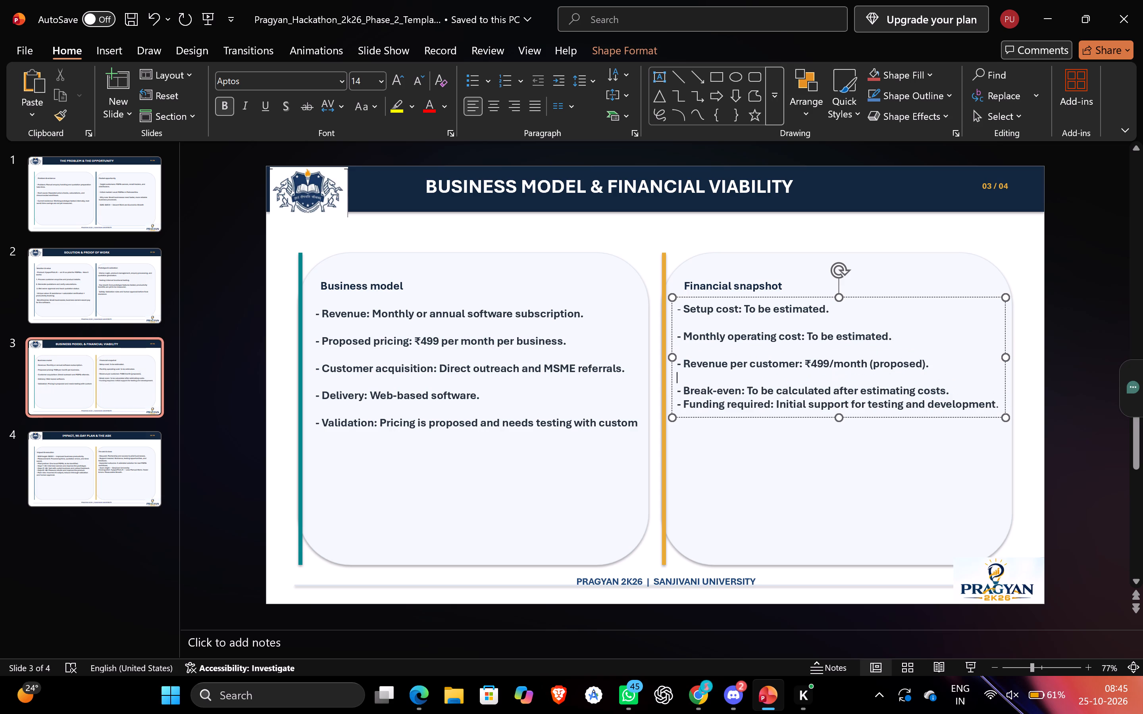
click(955, 388)
key(shift+Return)
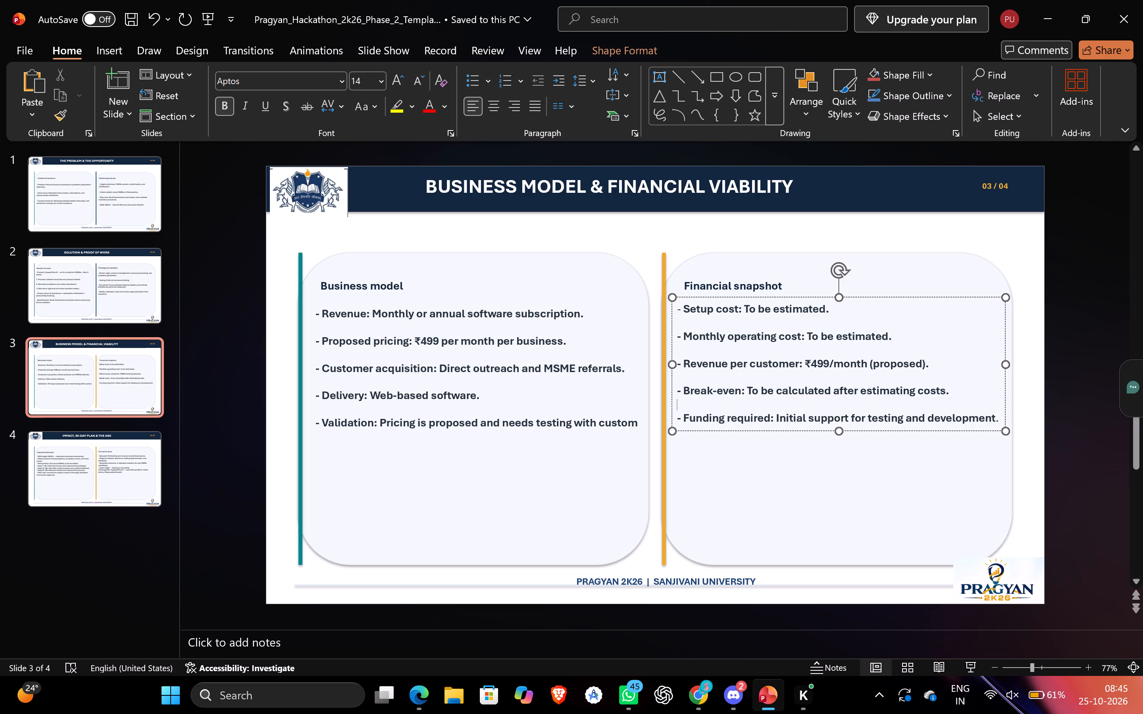
On slide 4, insert a blank line after the SDG target, Measurement, Pilot partner and Days 61–90 items under Impact & execution.
click(125, 469)
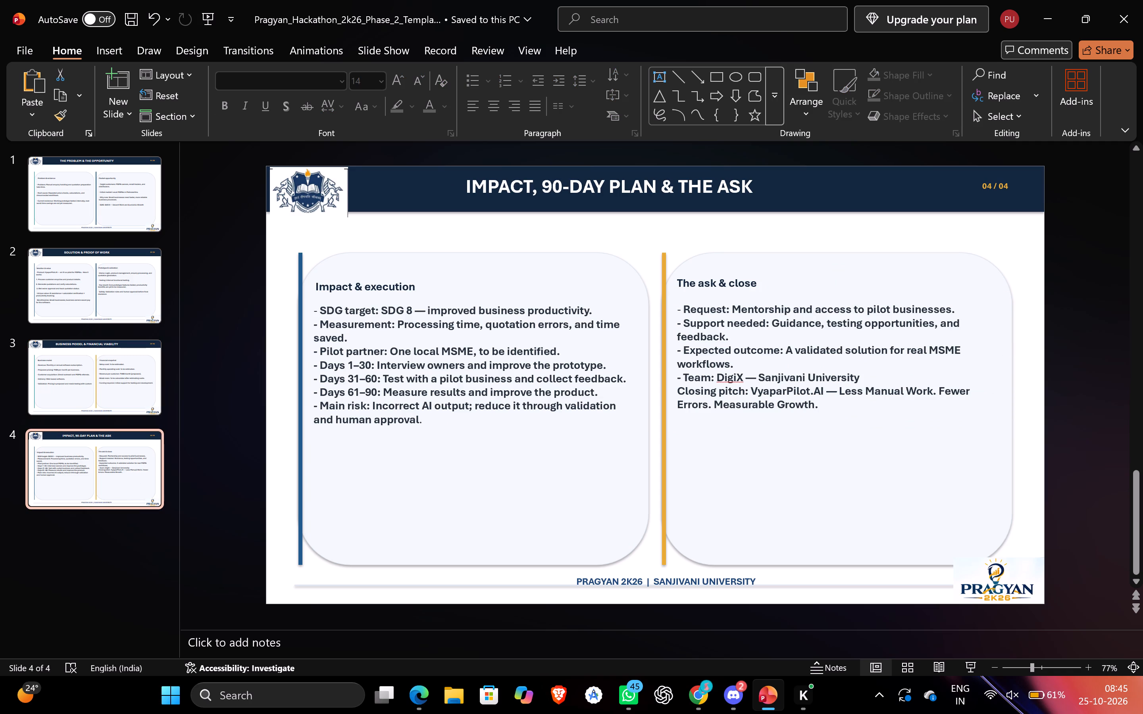
click(598, 312)
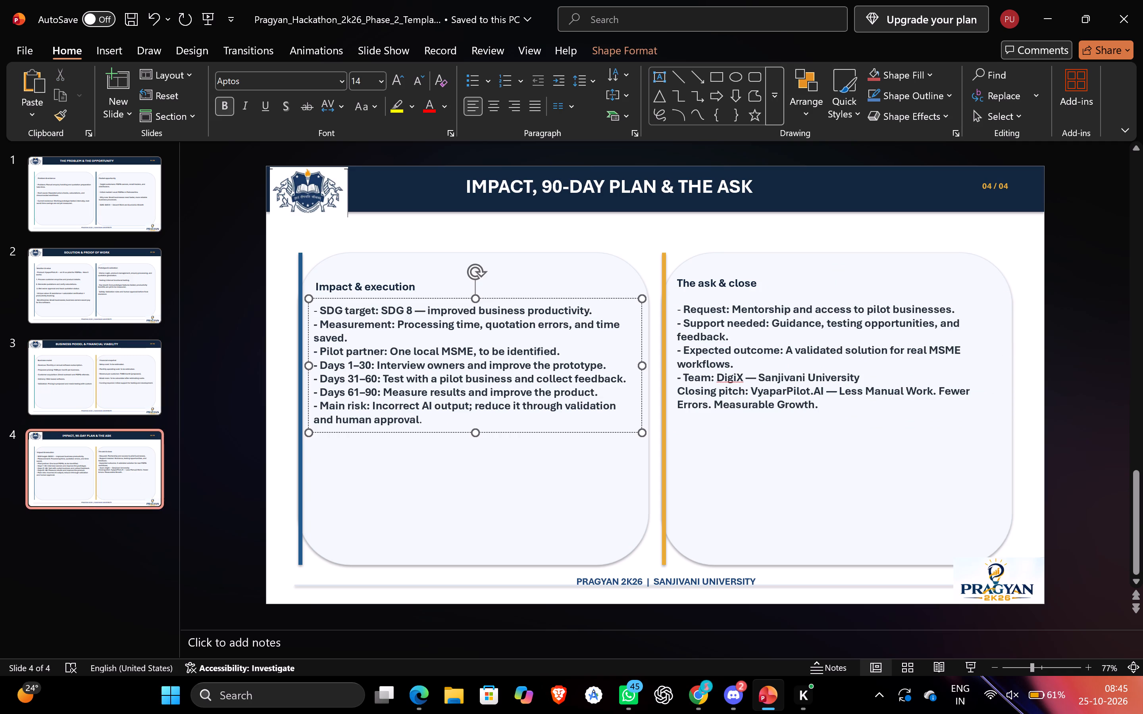
key(shift+Return)
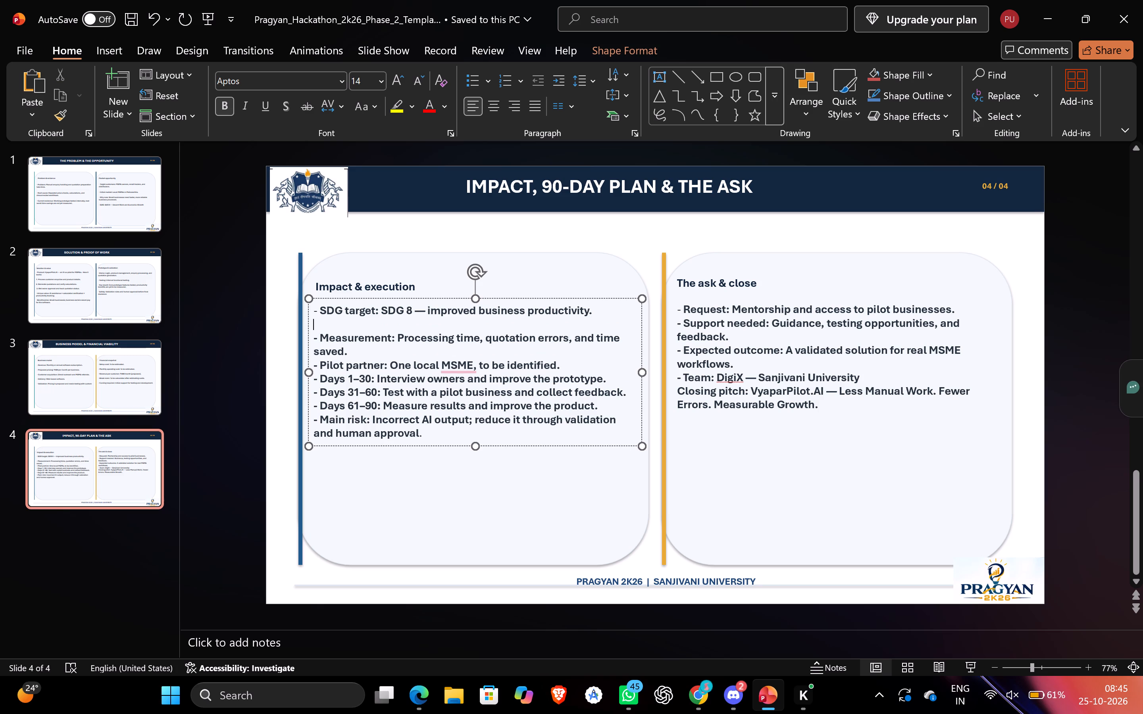
click(355, 354)
key(shift+Return)
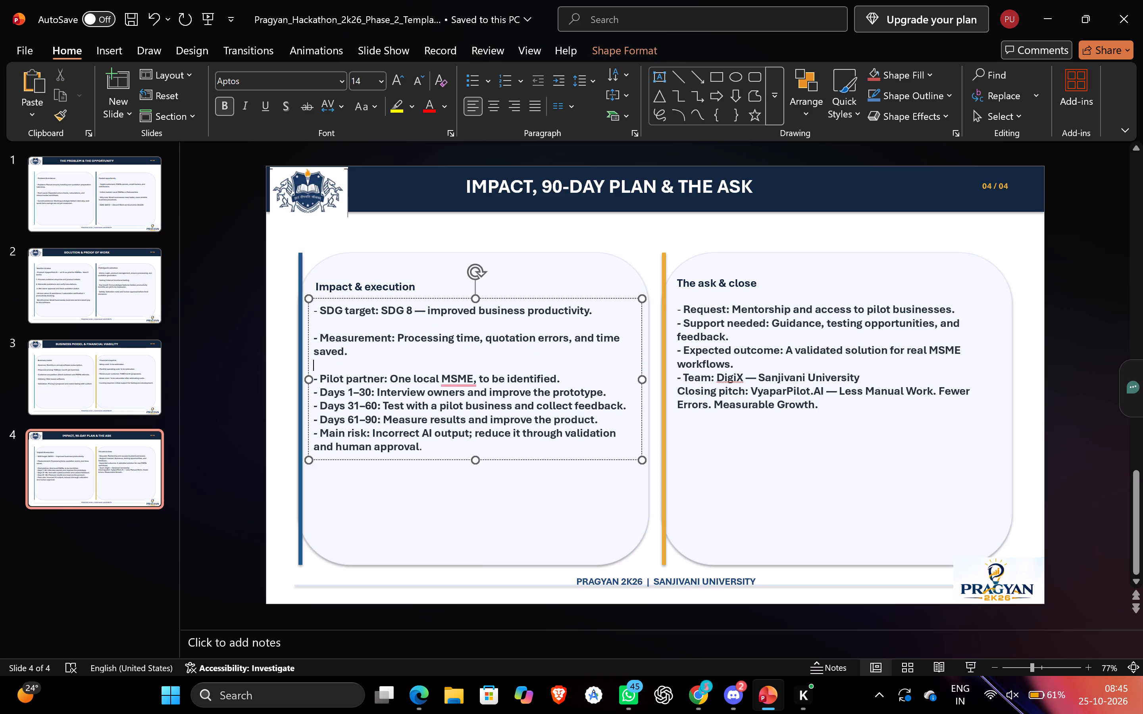
click(583, 379)
key(shift+Return)
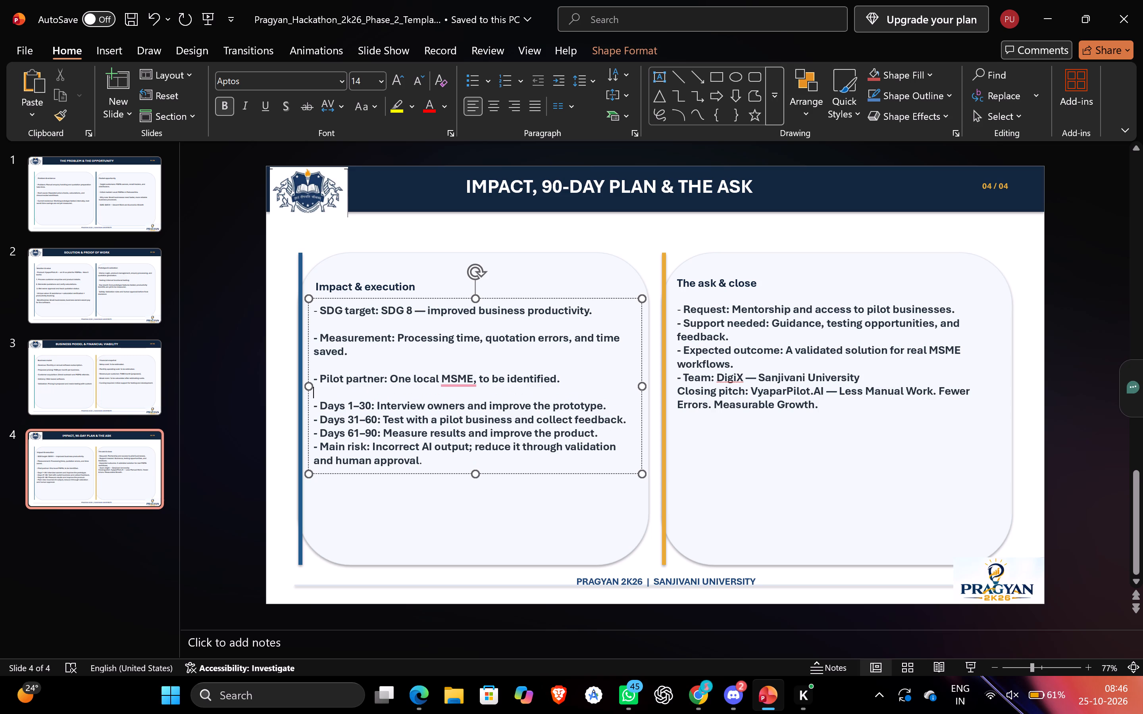
click(604, 433)
key(shift+Return)
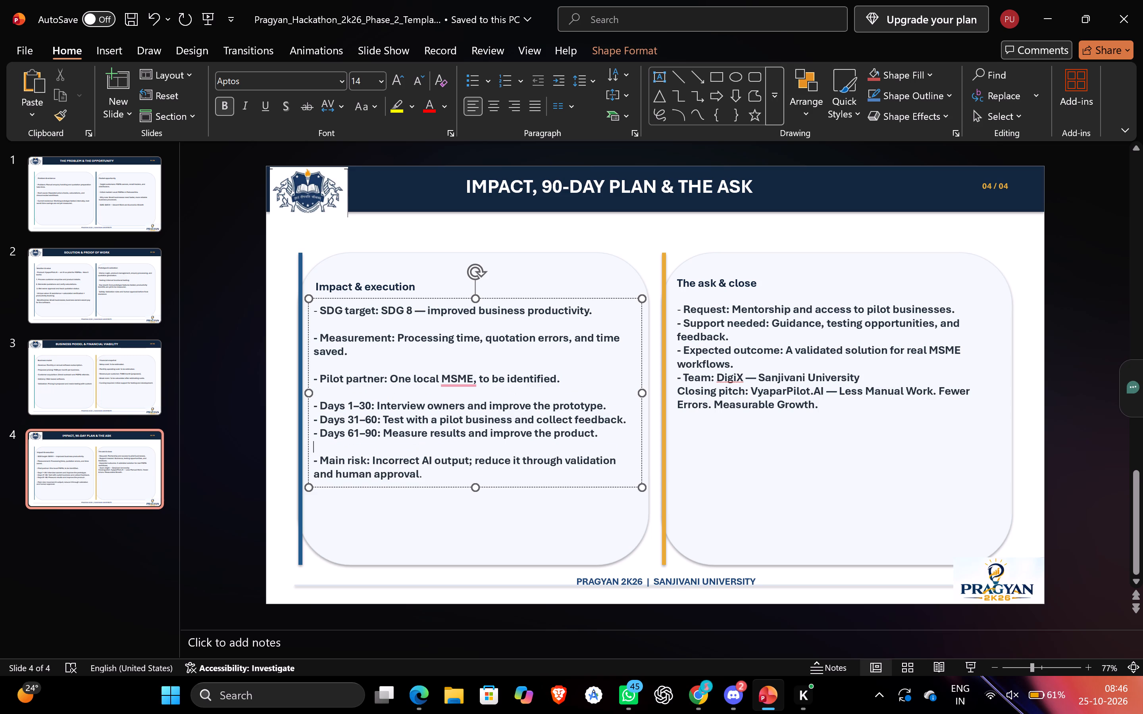
Insert a blank line after the Request, Support needed, Expected outcome and Team items under The ask & close.
click(776, 463)
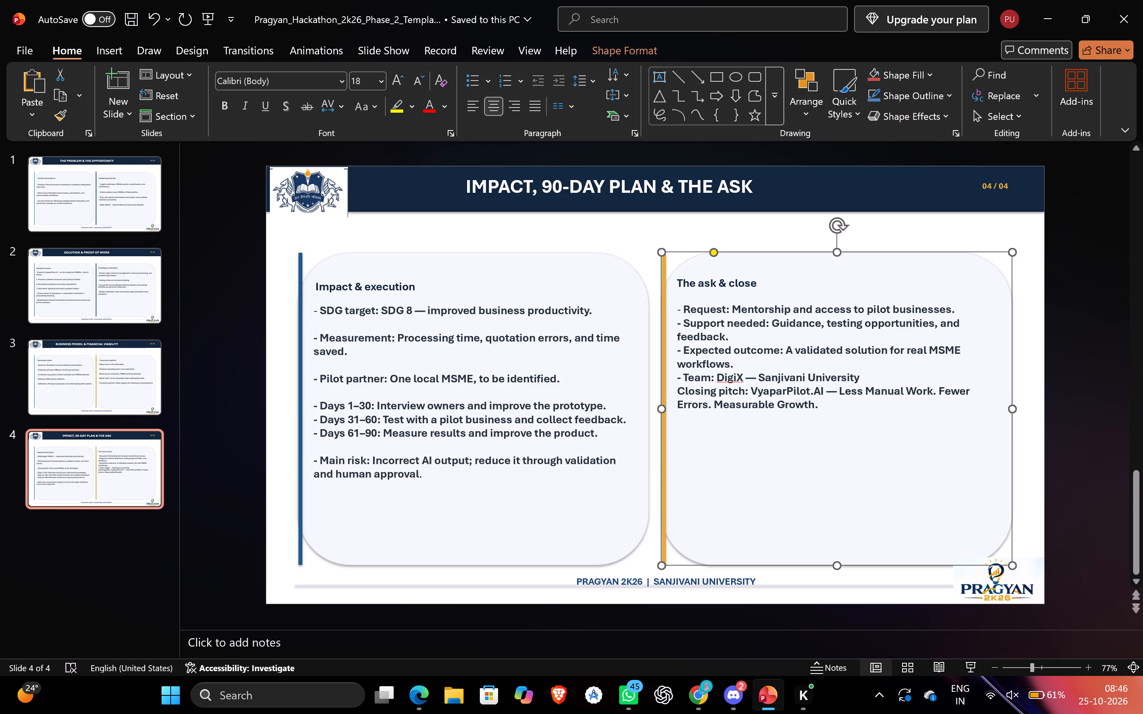
click(961, 310)
key(shift+Return)
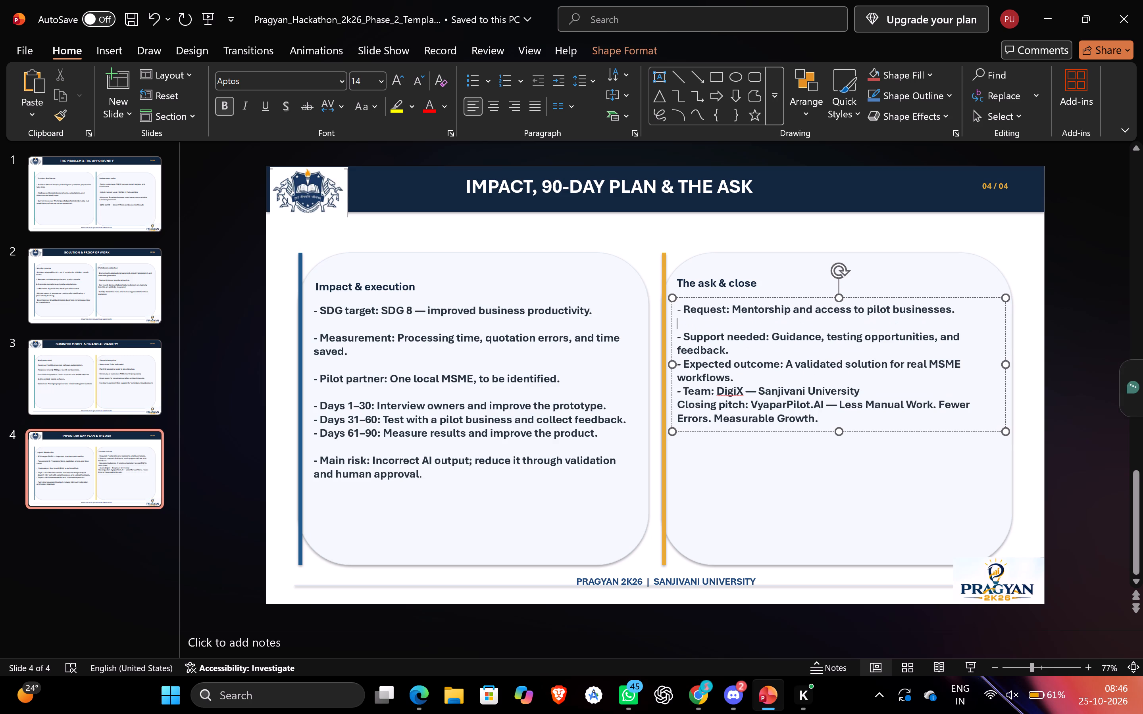
click(734, 359)
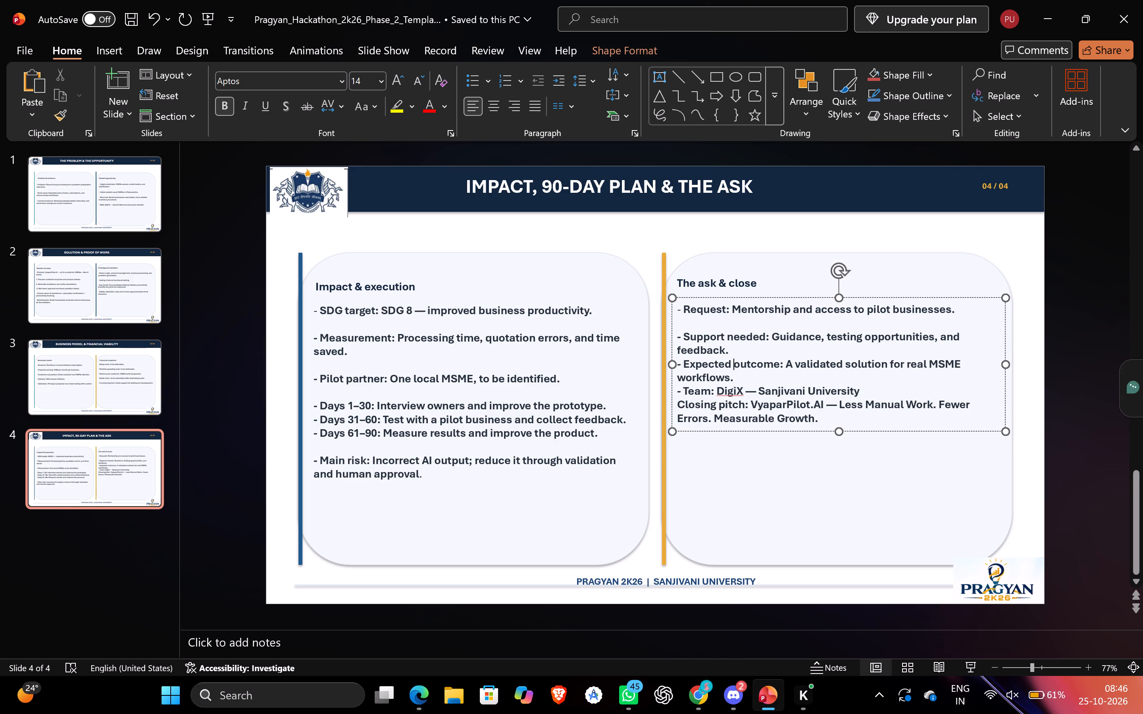
click(734, 353)
key(shift+Return)
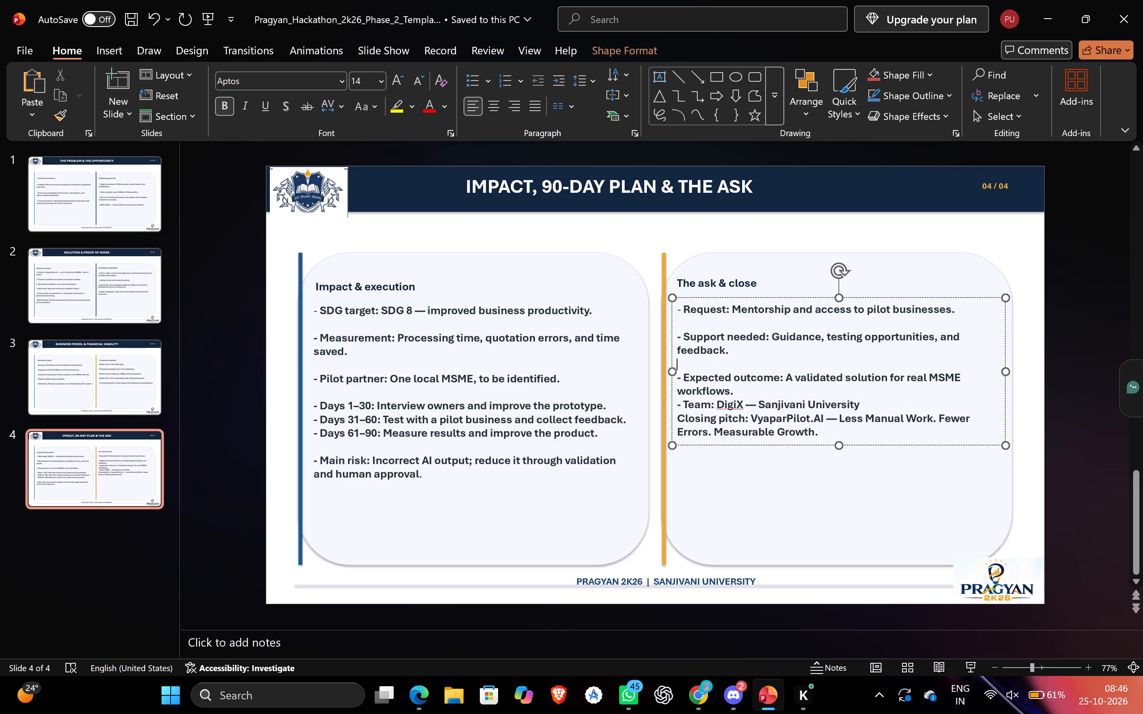
click(748, 394)
key(shift+Return)
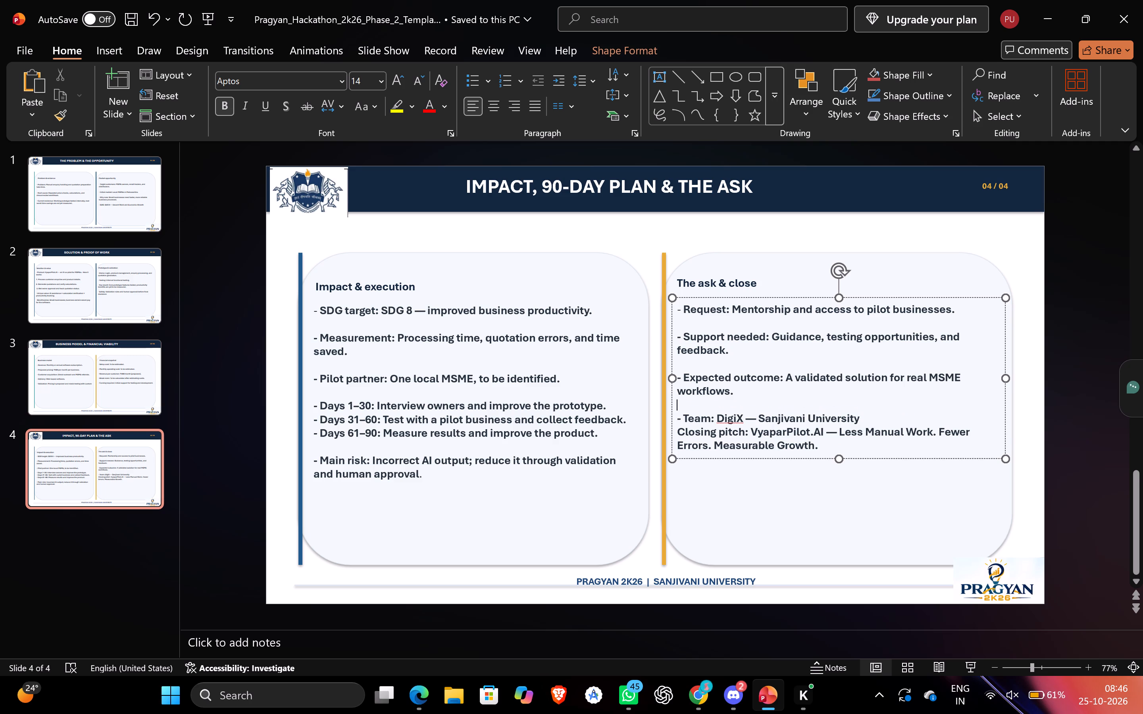
click(878, 415)
key(shift+Return)
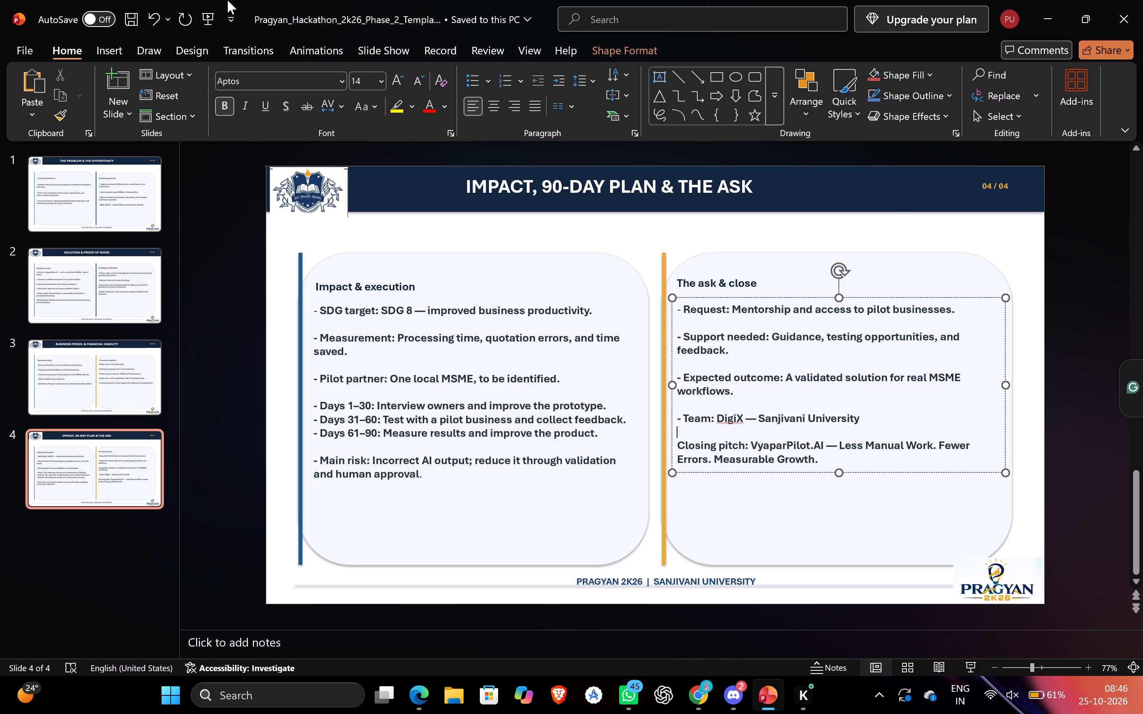
Save the presentation.
click(137, 20)
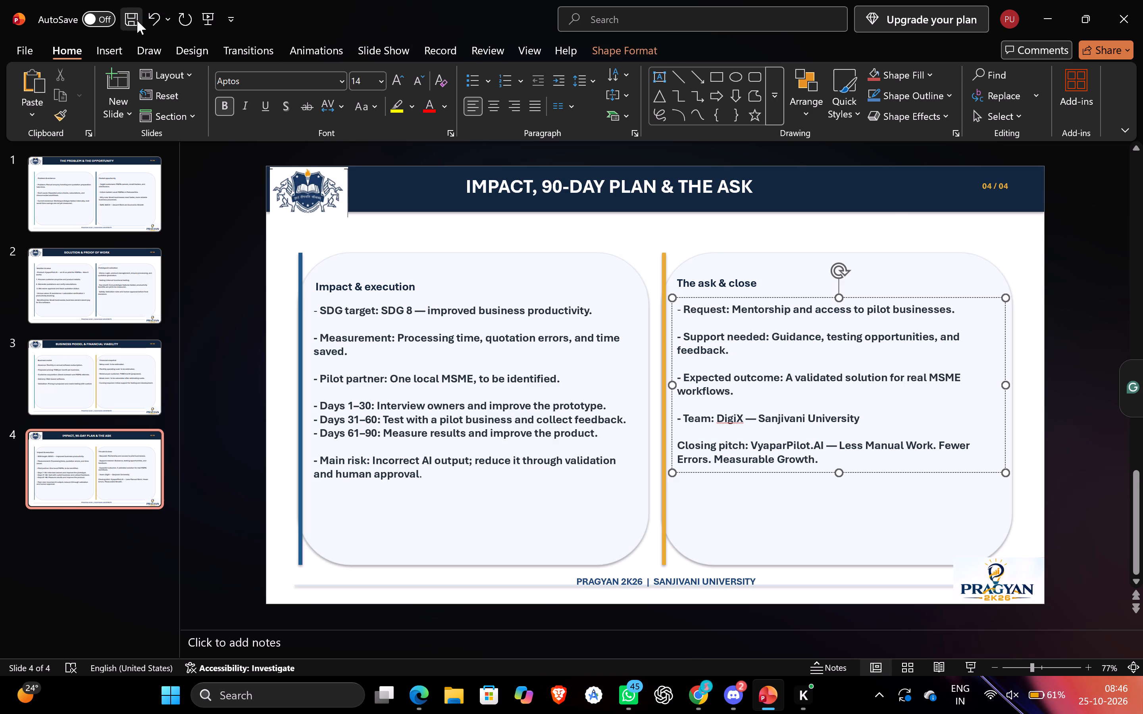
Upload a copy of the presentation to the personal OneDrive from the file name details.
click(505, 10)
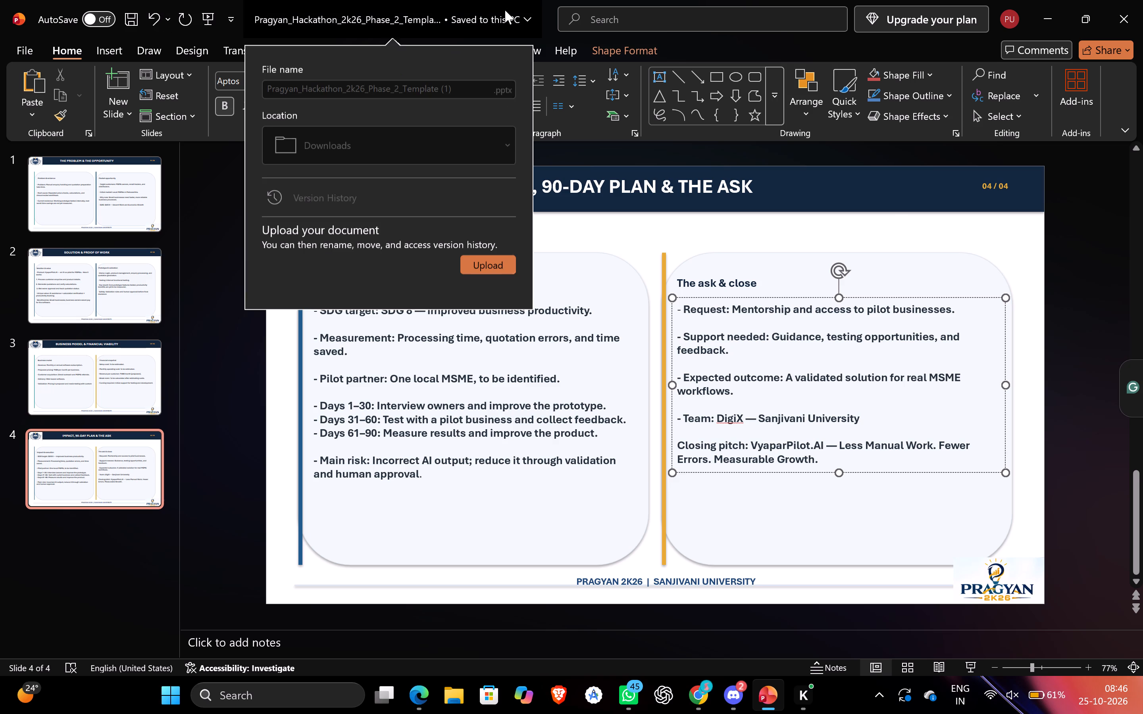
click(486, 267)
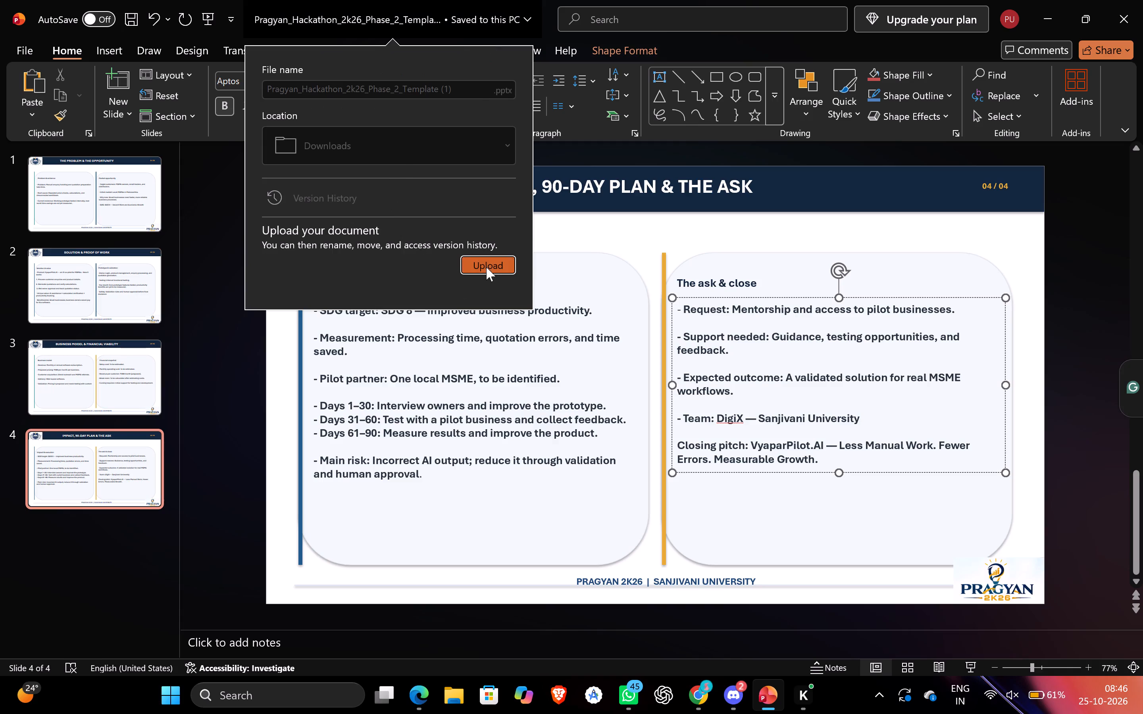
click(616, 254)
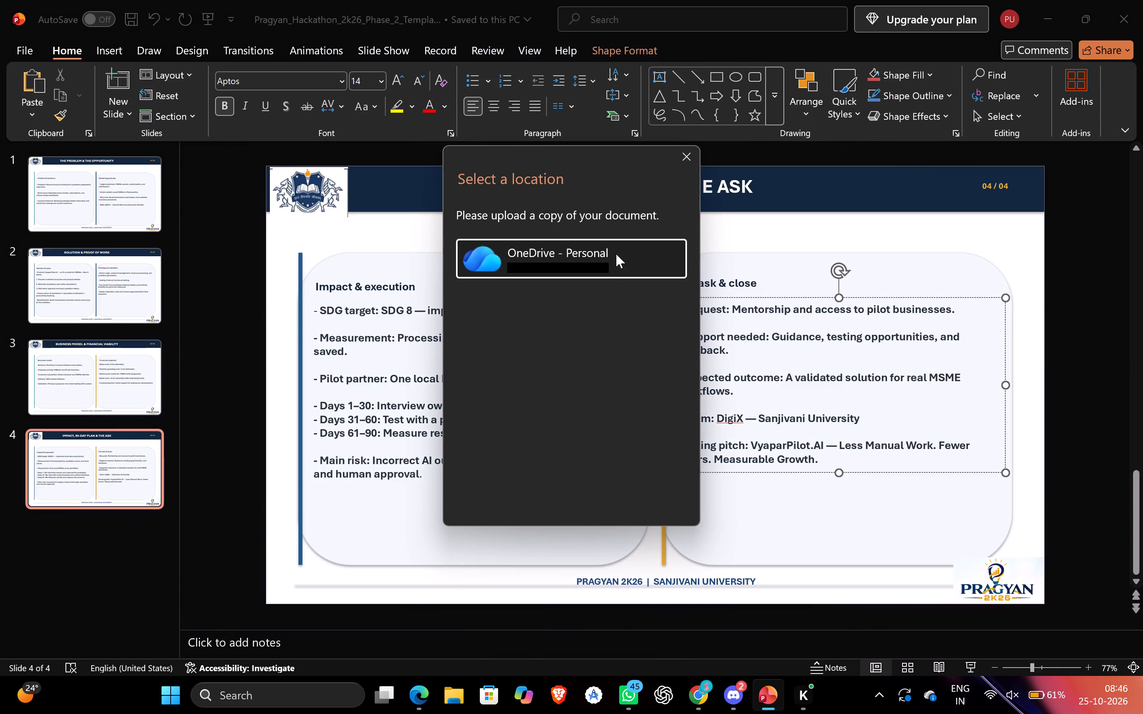
drag(693, 155, 669, 288)
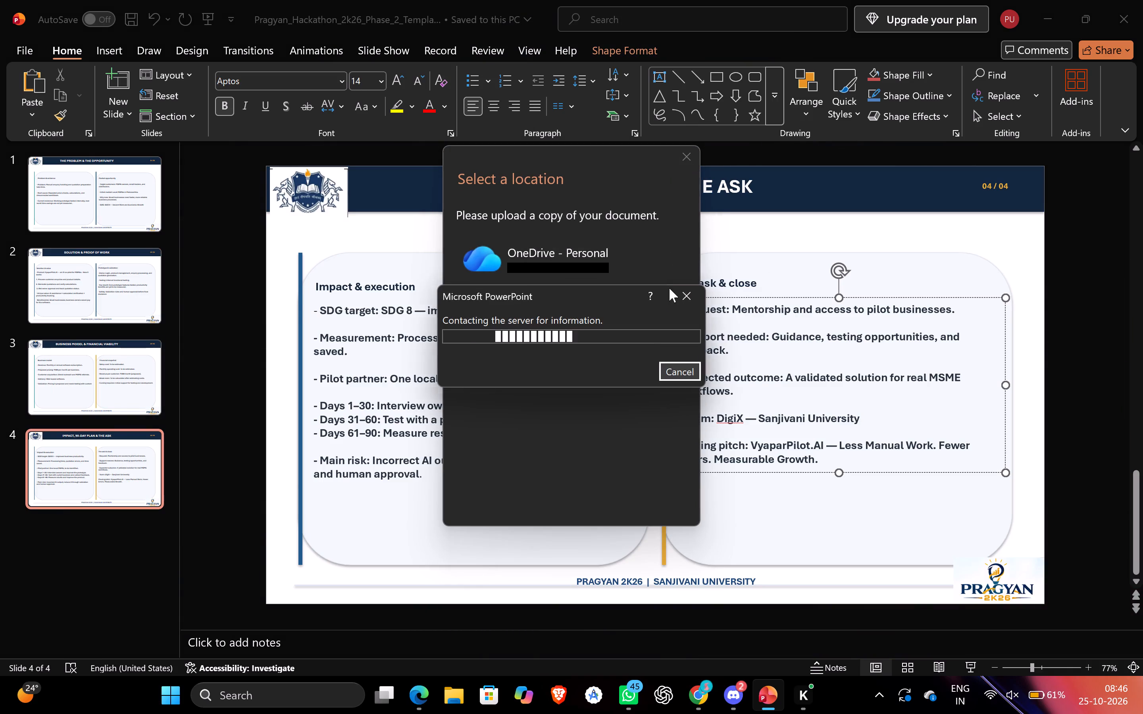
drag(669, 288, 700, 345)
click(694, 157)
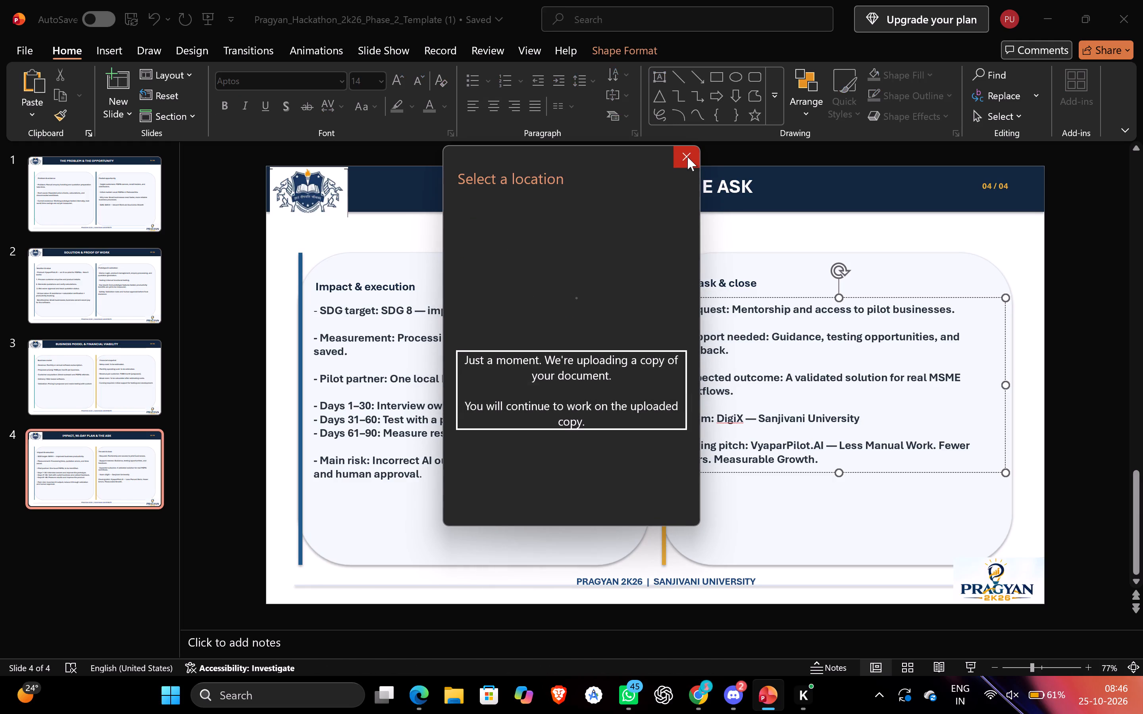
click(687, 157)
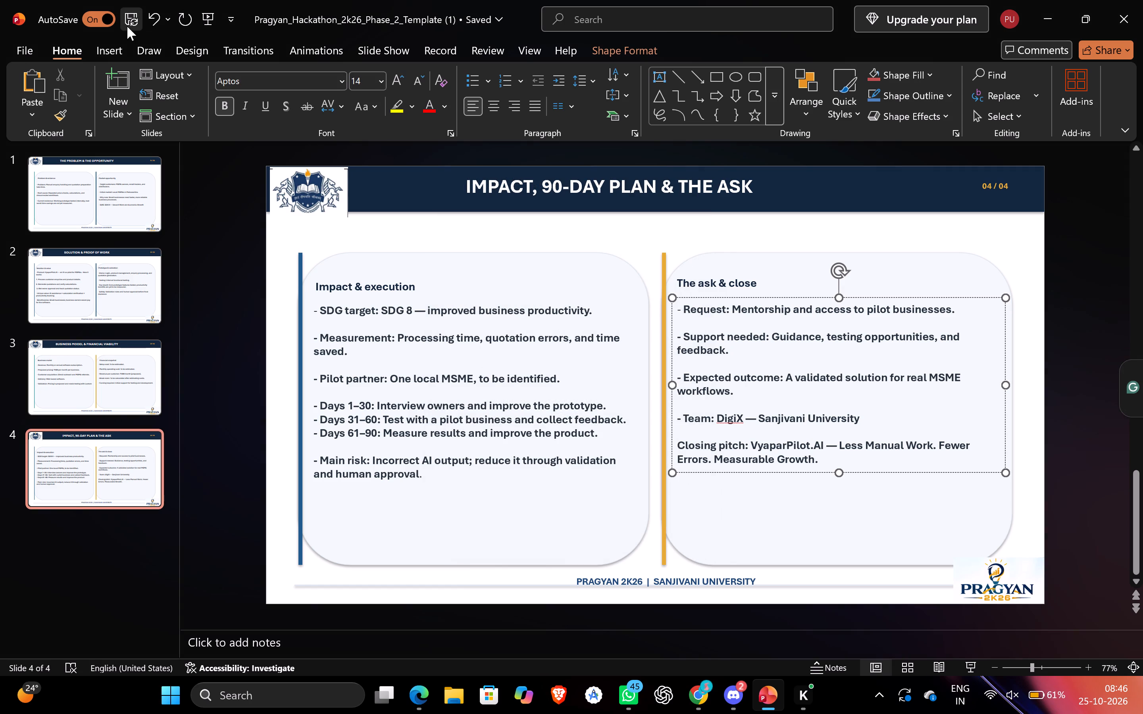
Save the uploaded copy of the presentation.
click(130, 21)
key(ctrl+s)
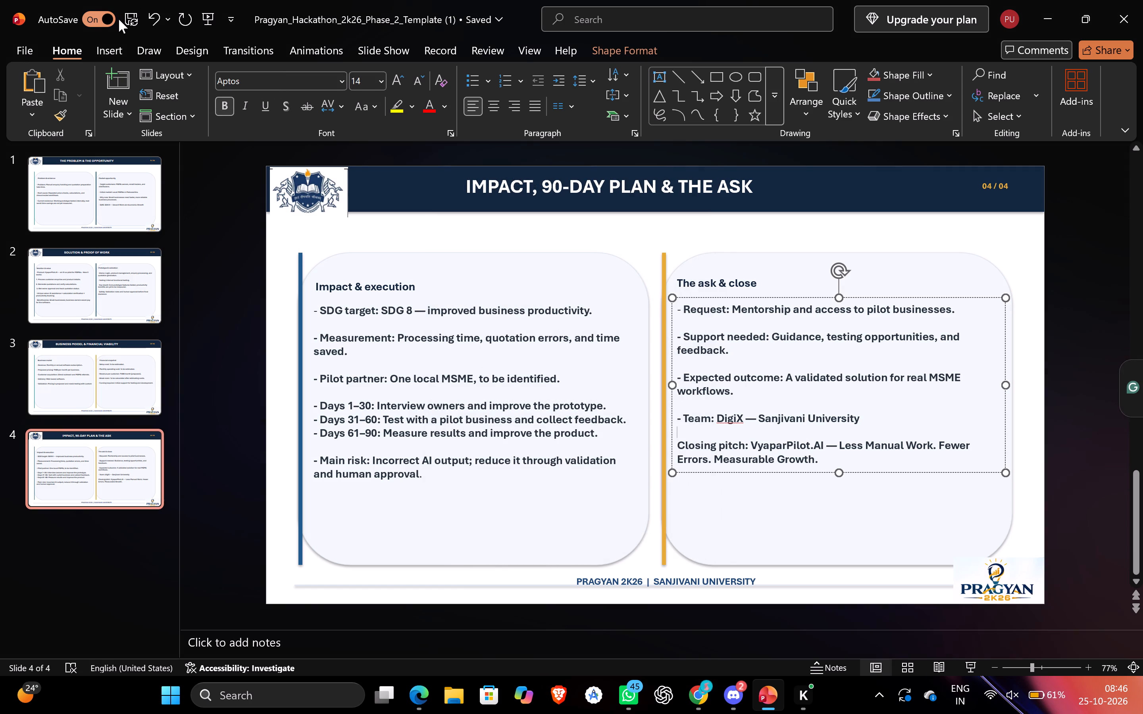
click(132, 17)
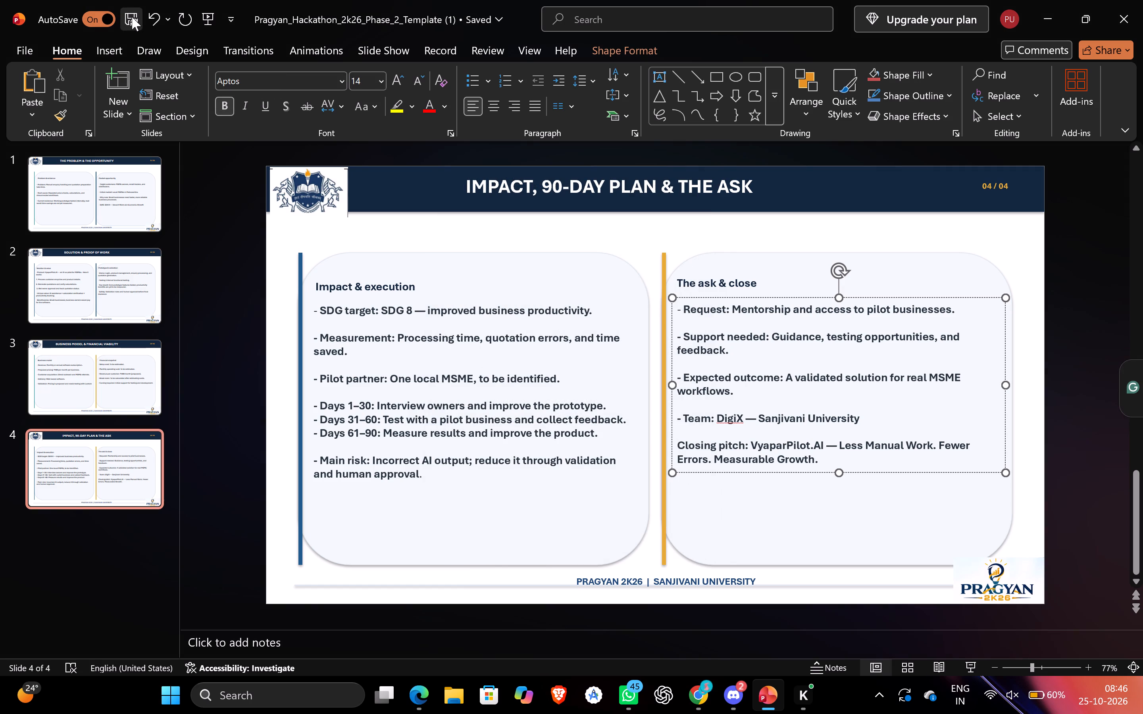
click(132, 17)
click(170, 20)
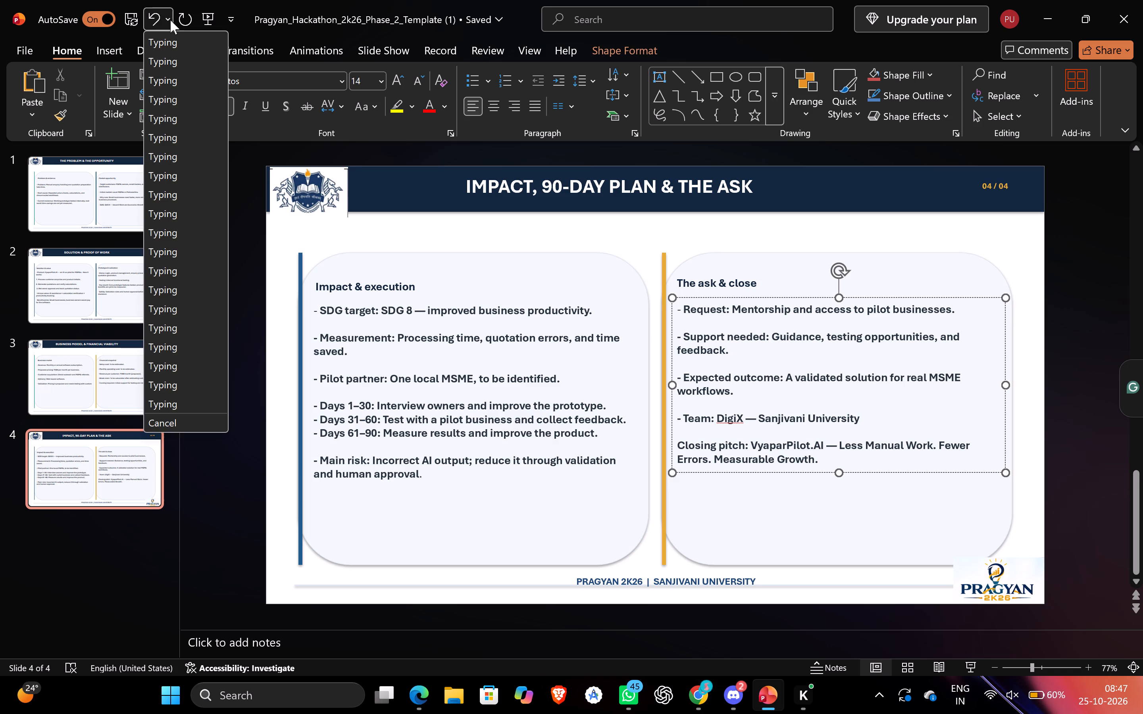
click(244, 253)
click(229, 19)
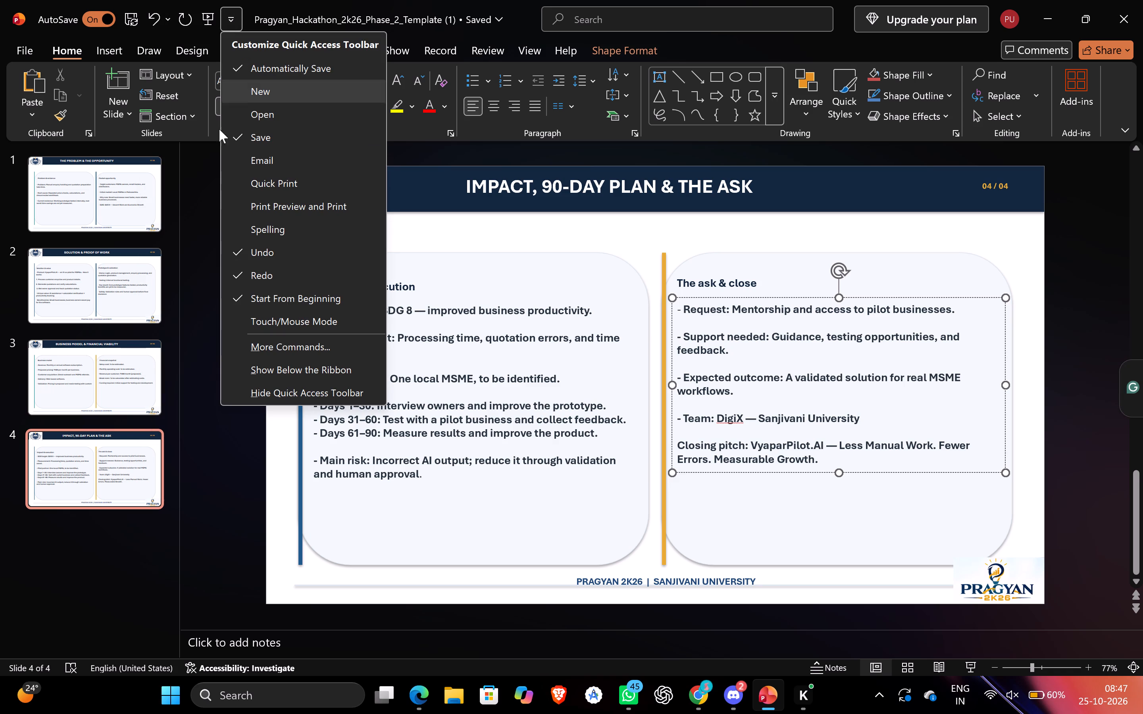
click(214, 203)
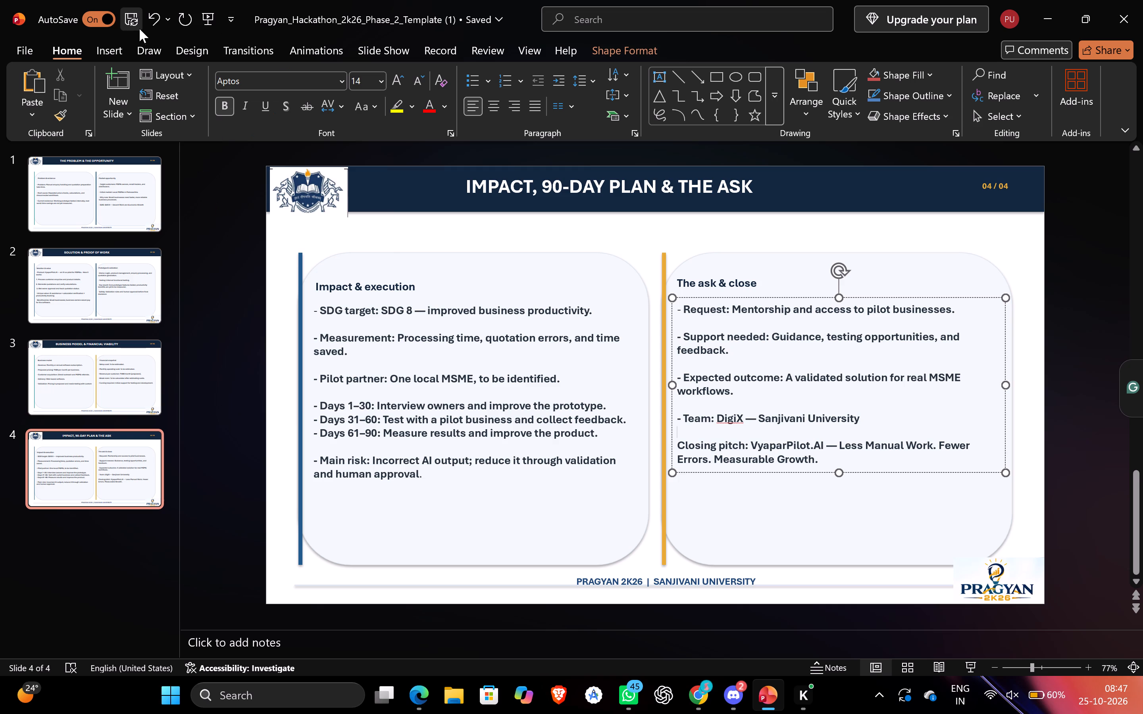
Save the uploaded presentation once more.
click(131, 20)
double_click(131, 20)
Switch to File Explorer and open the recent Pragyan Hackathon 2k26 Phase 2 presentation stored in Downloads.
click(454, 706)
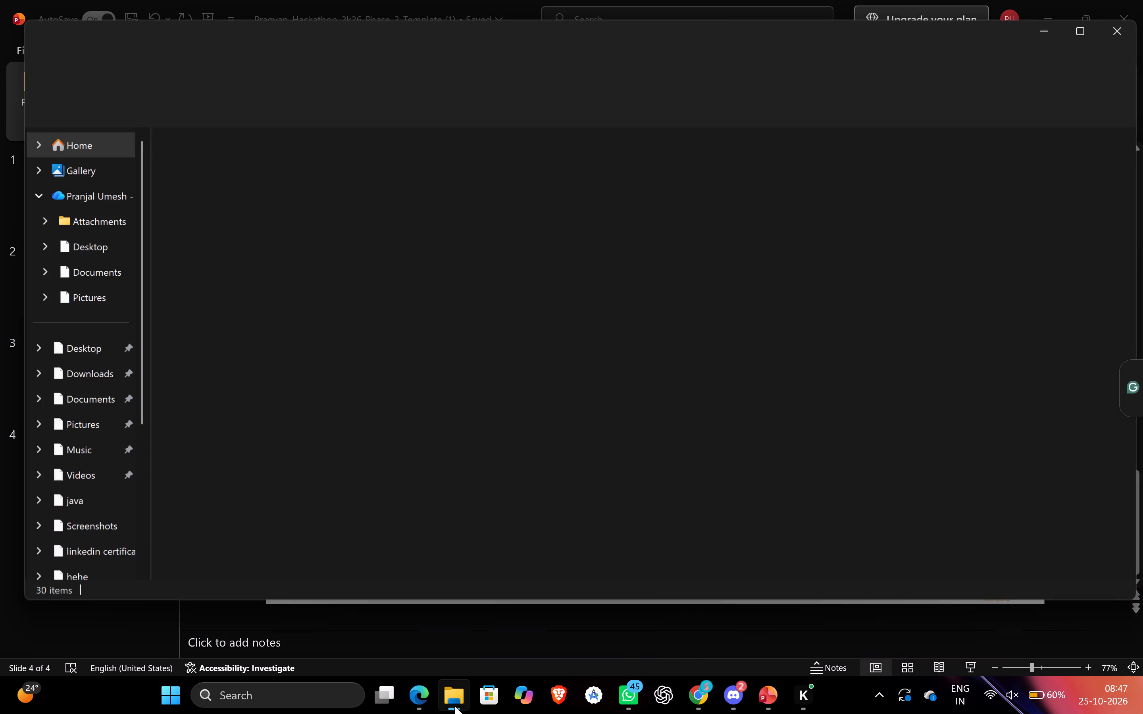
double_click(328, 412)
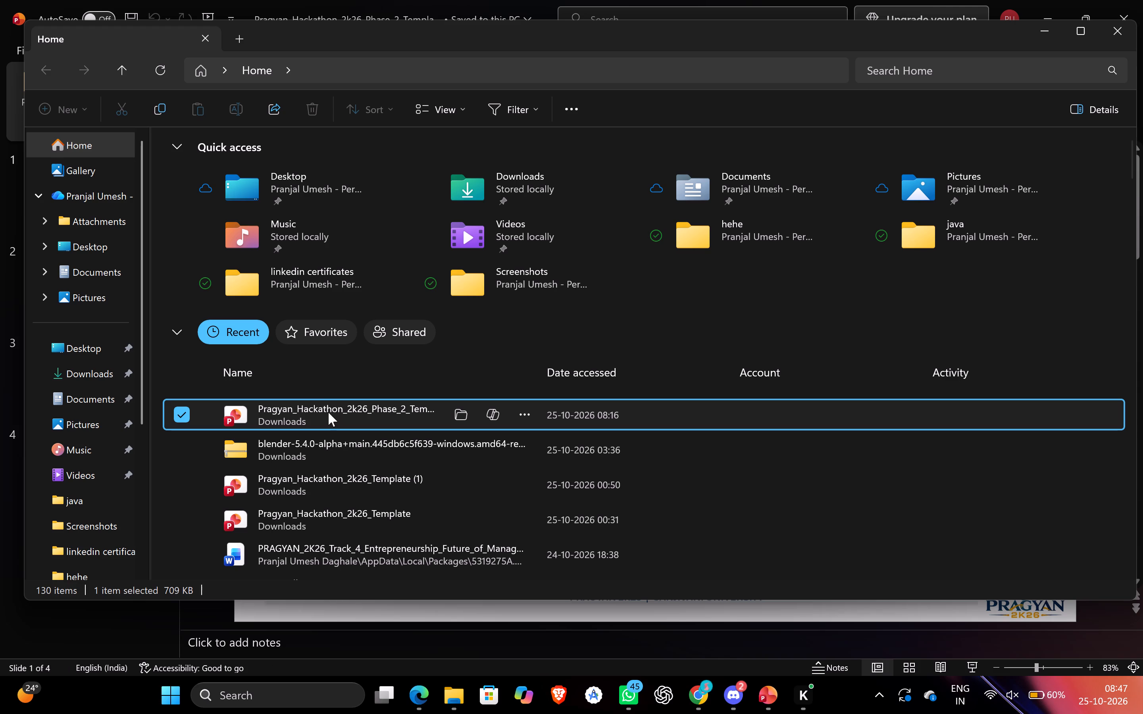
double_click(360, 409)
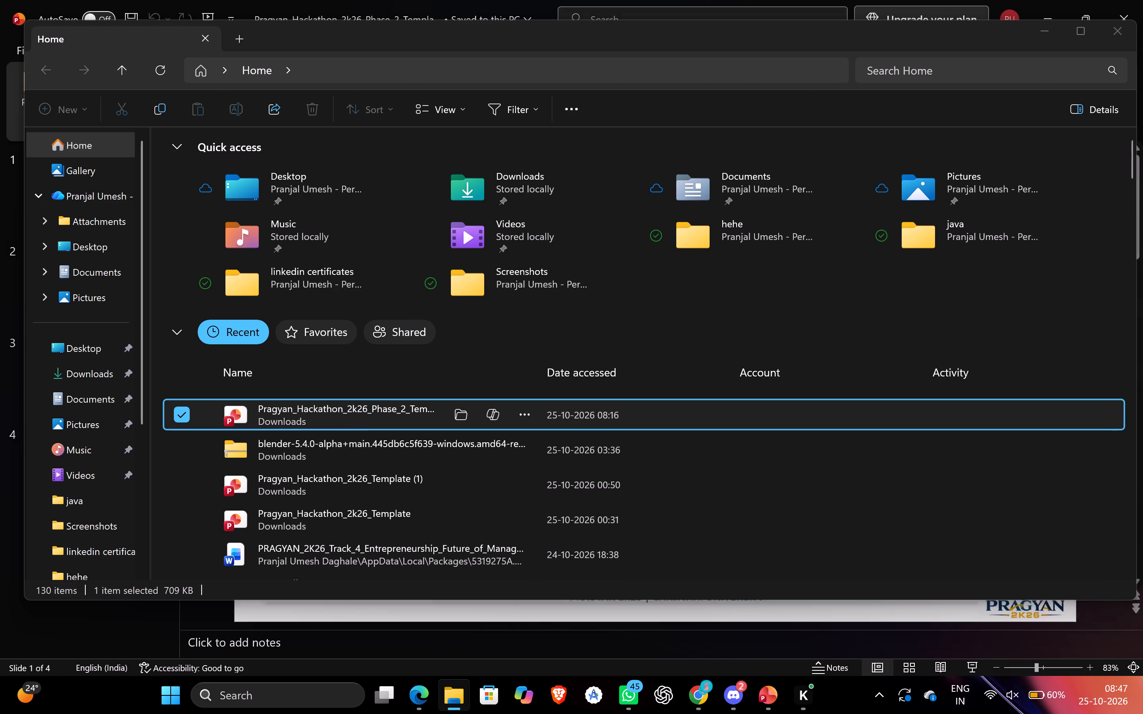
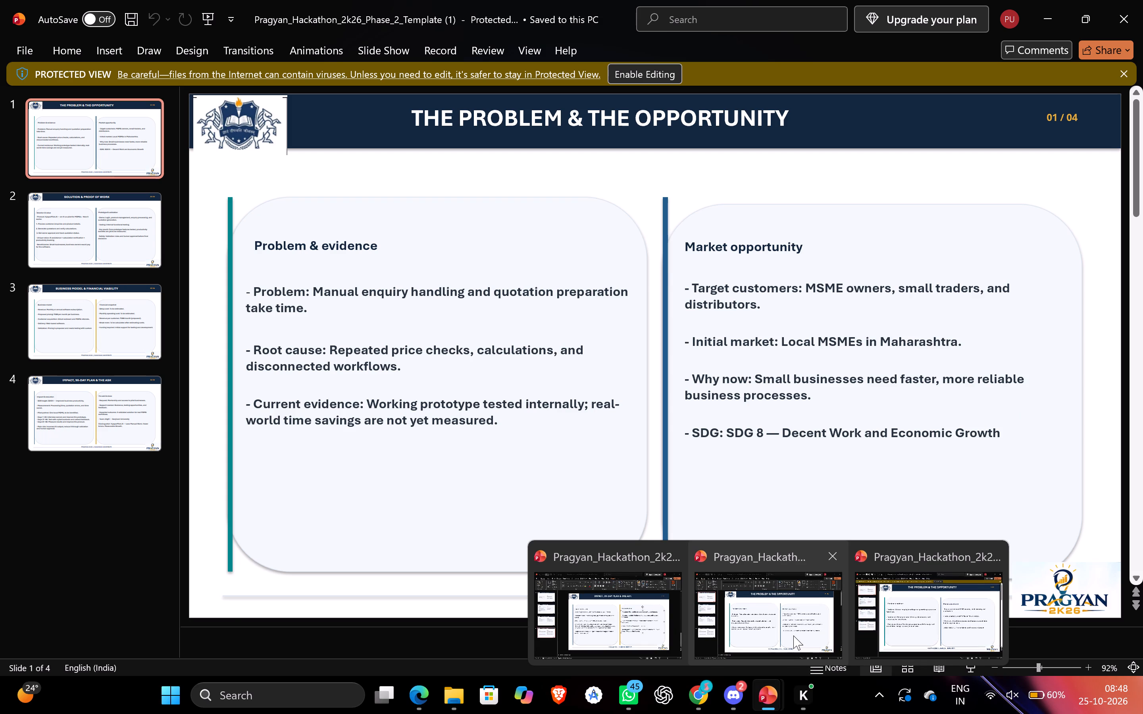
Check the other open presentation windows, switching to the AutoSave-enabled copy, and review its slides from the first through Business Model & Financial Viability.
click(793, 634)
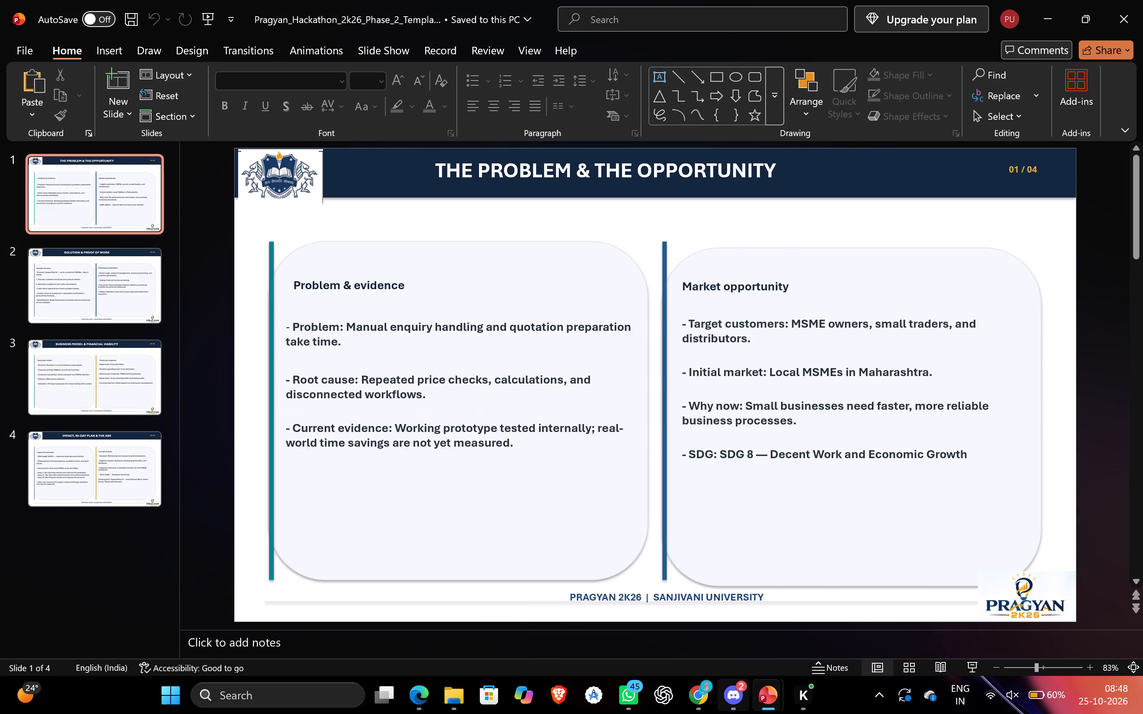
click(762, 698)
click(634, 616)
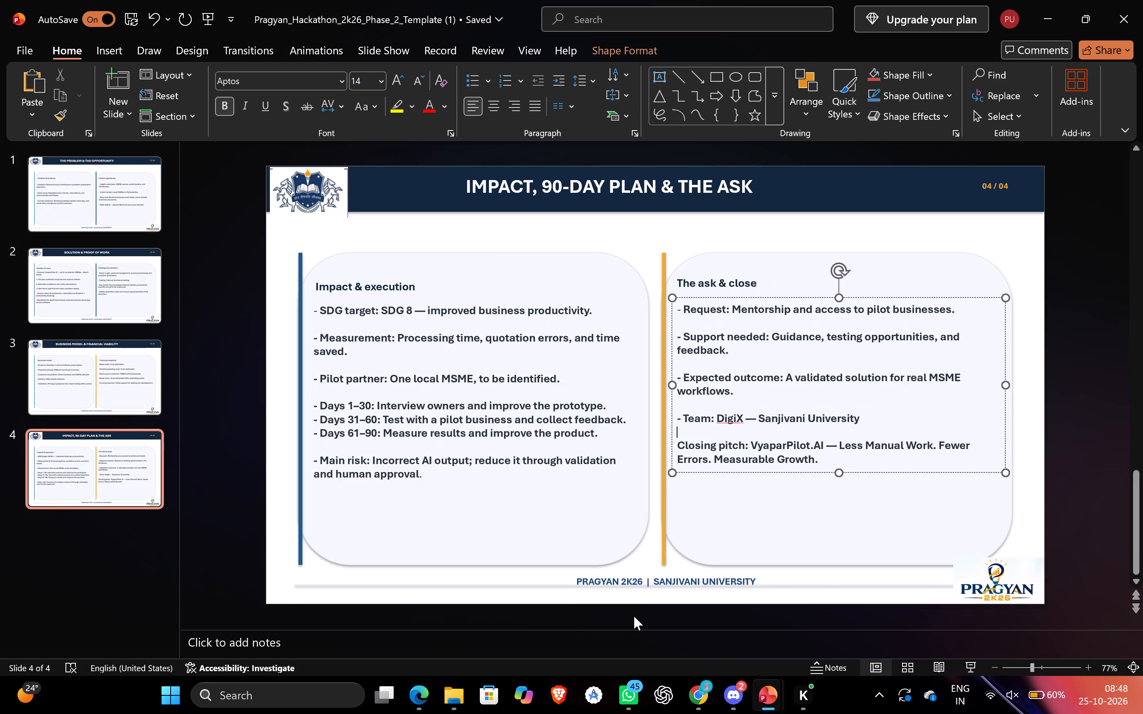
click(114, 205)
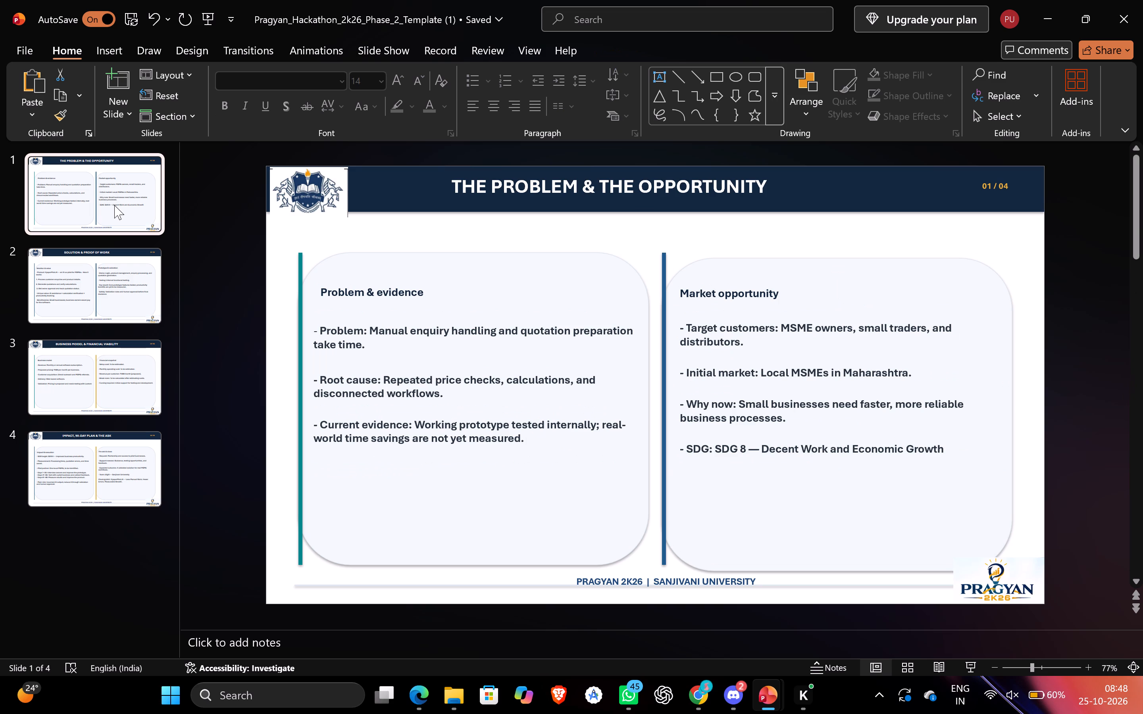
key(Right)
key(Right)
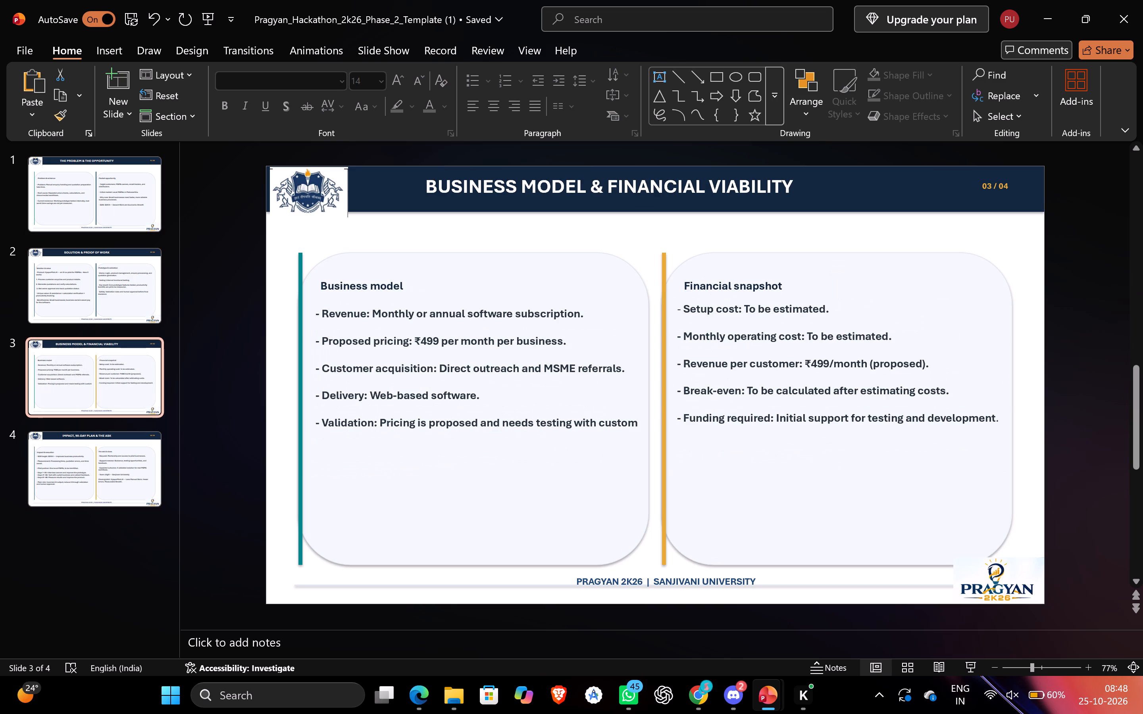
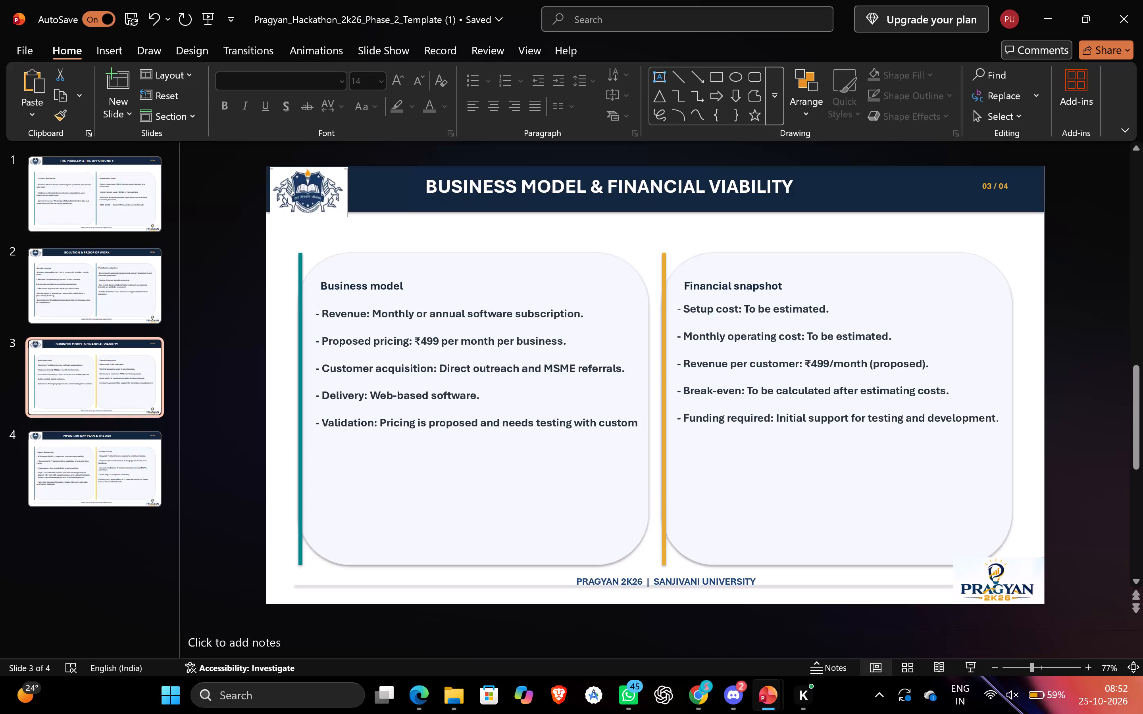
Review the Impact, 90-Day Plan & The Ask slide against Business Model & Financial Viability, and go back through the slides to the first.
key(Right)
click(157, 455)
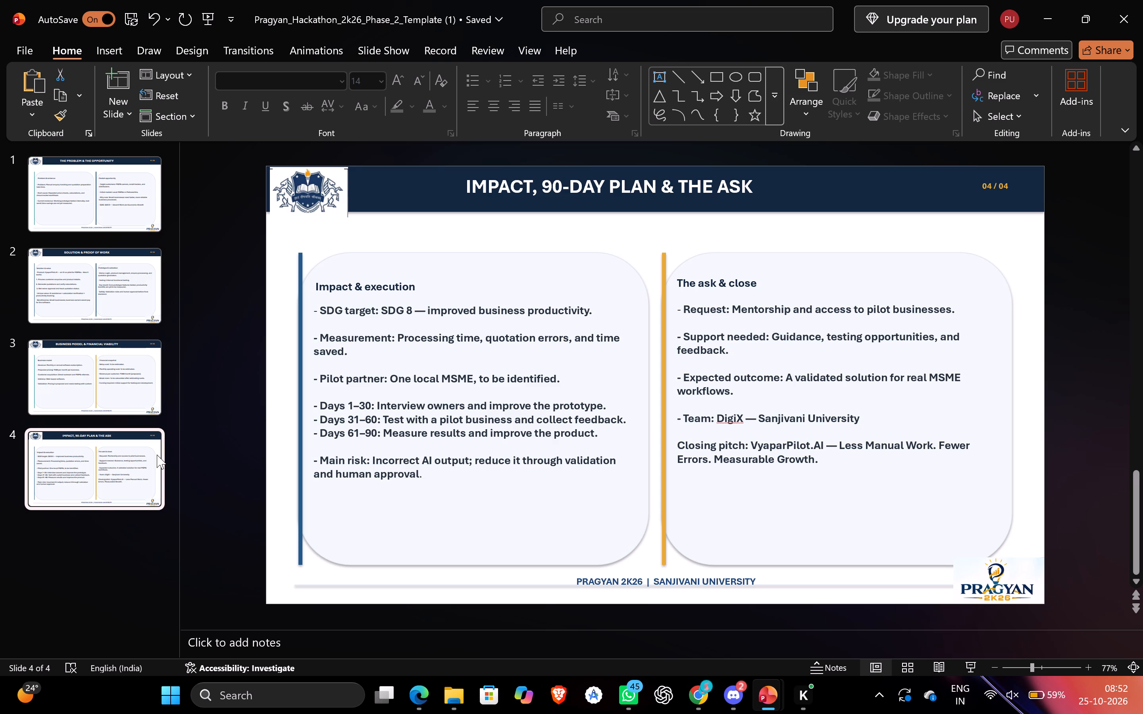
key(Left)
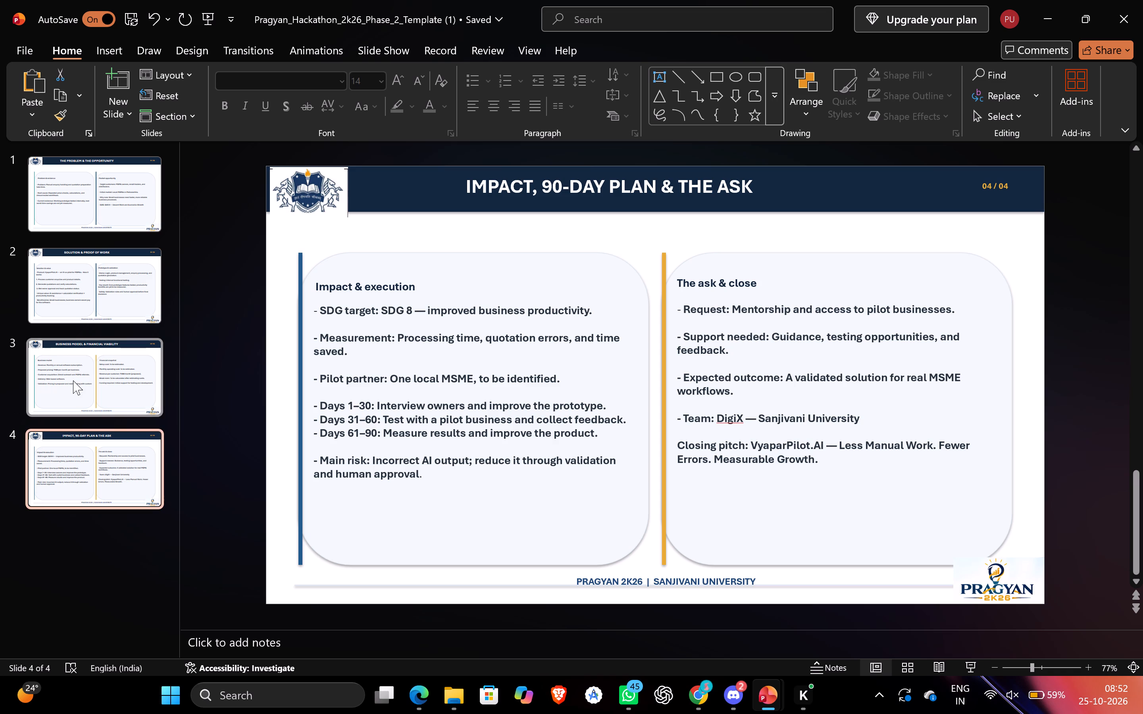
click(73, 380)
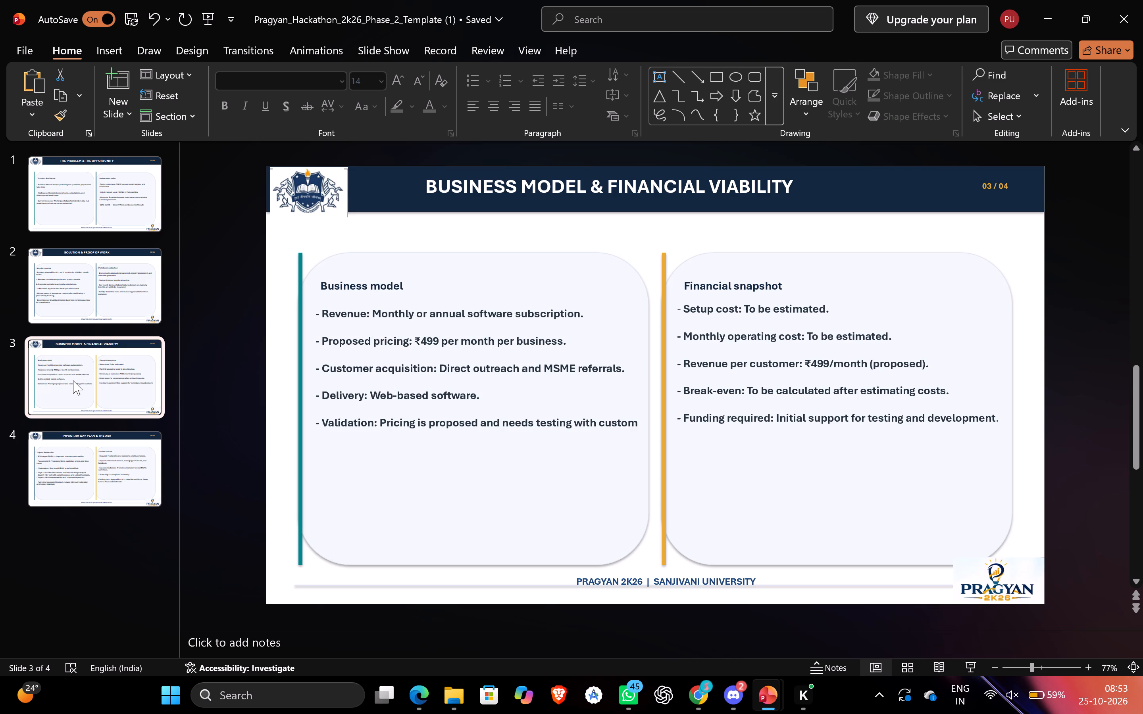
click(115, 481)
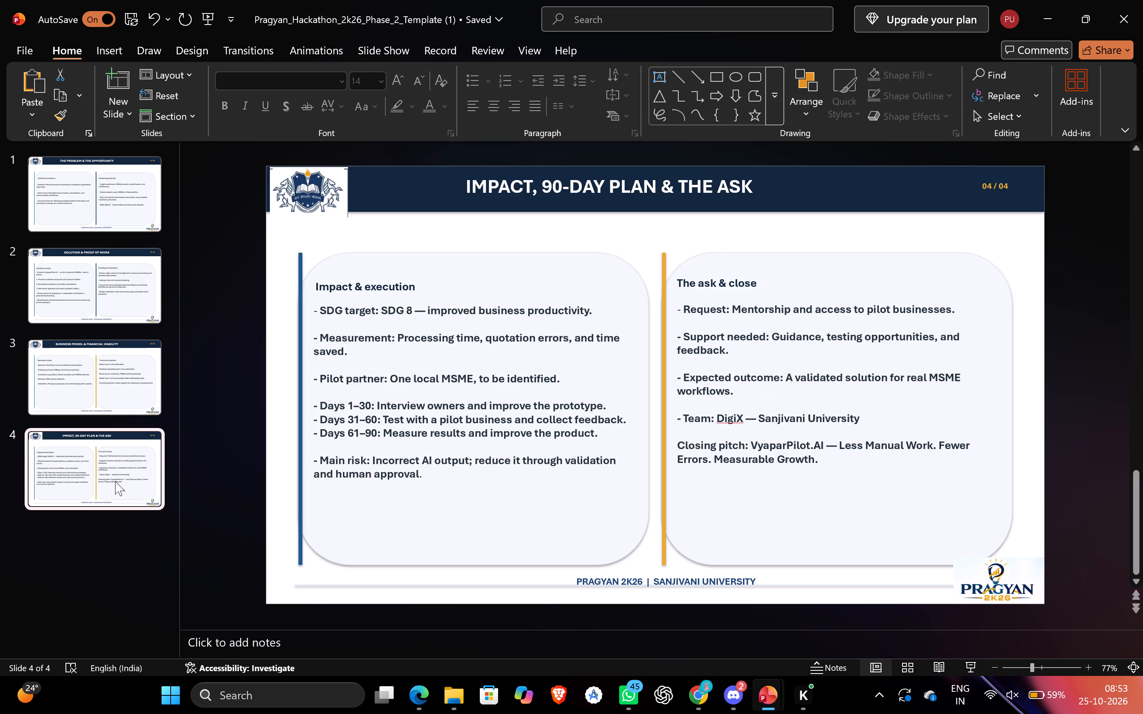
click(70, 390)
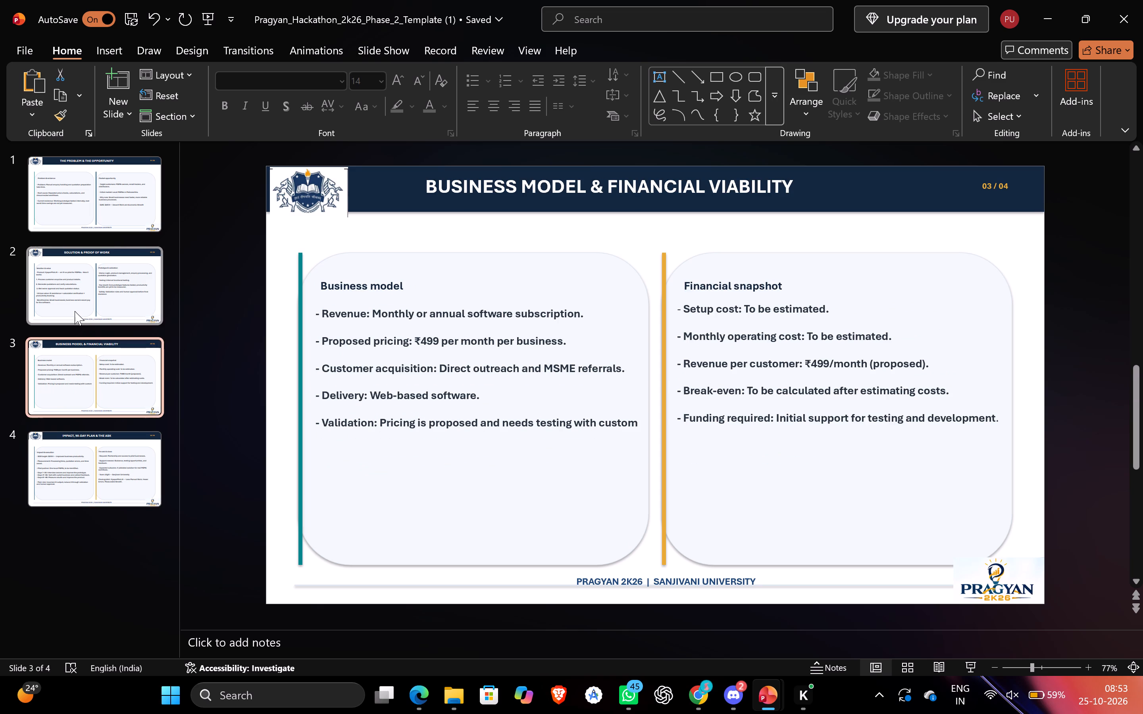
click(75, 311)
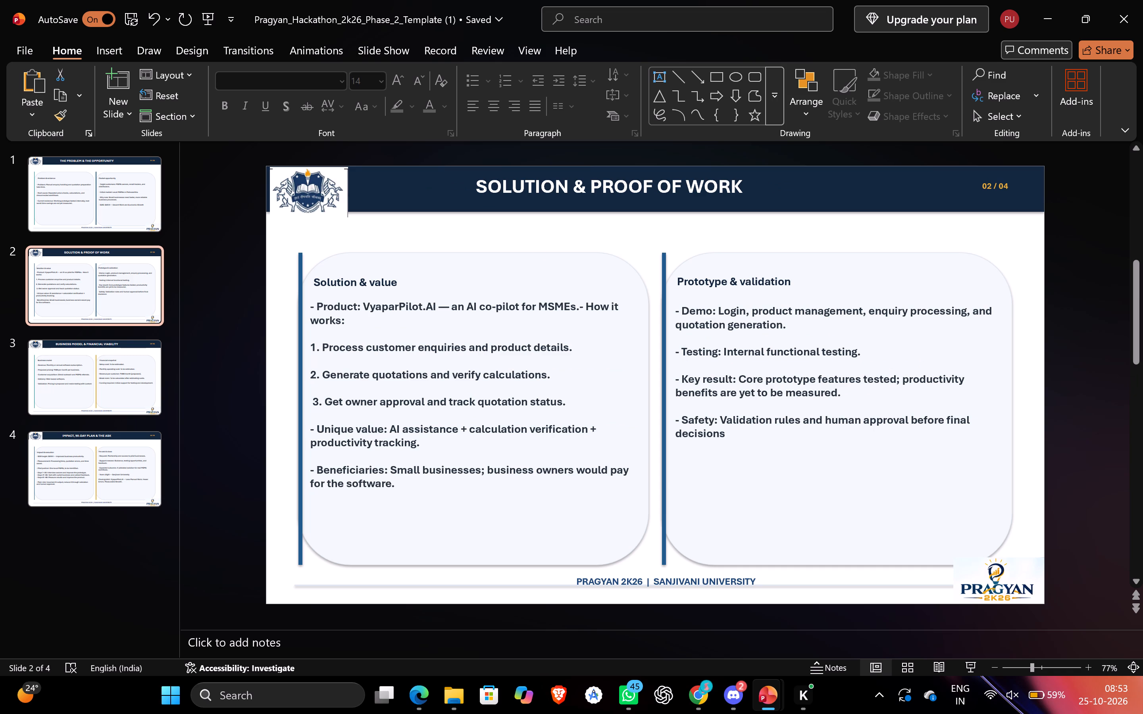
click(76, 208)
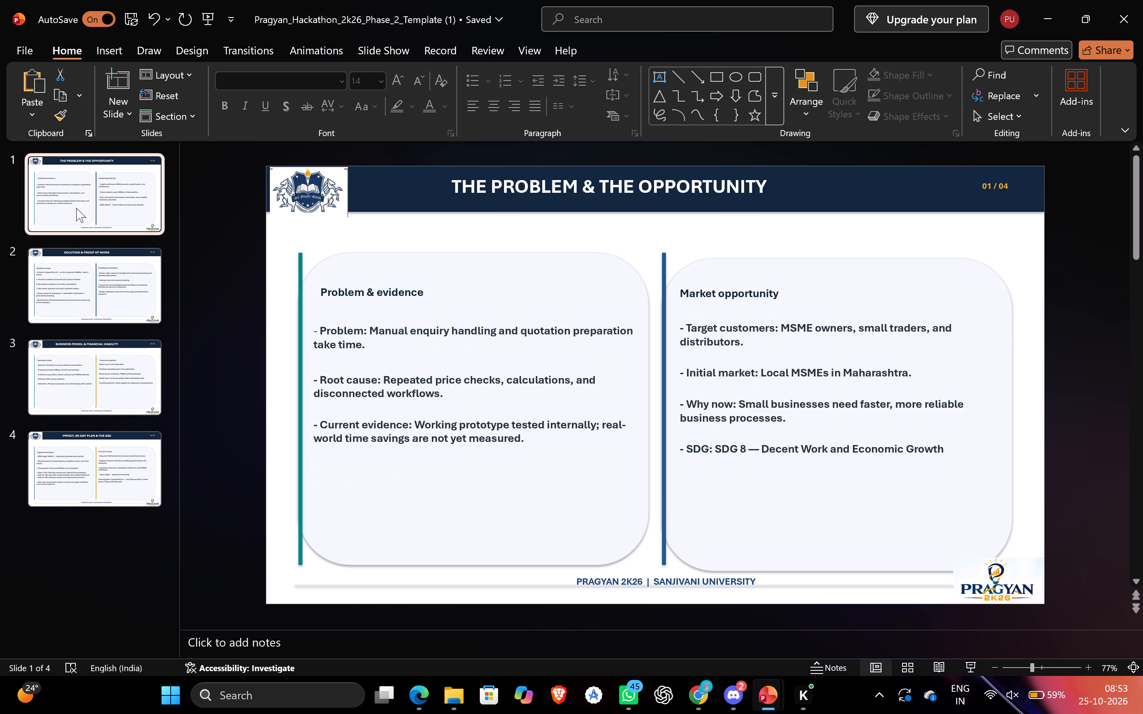